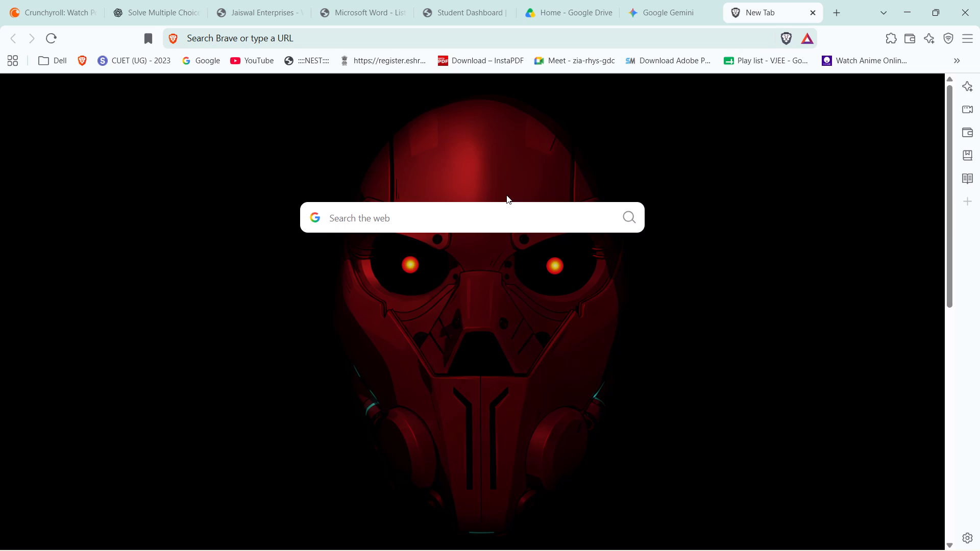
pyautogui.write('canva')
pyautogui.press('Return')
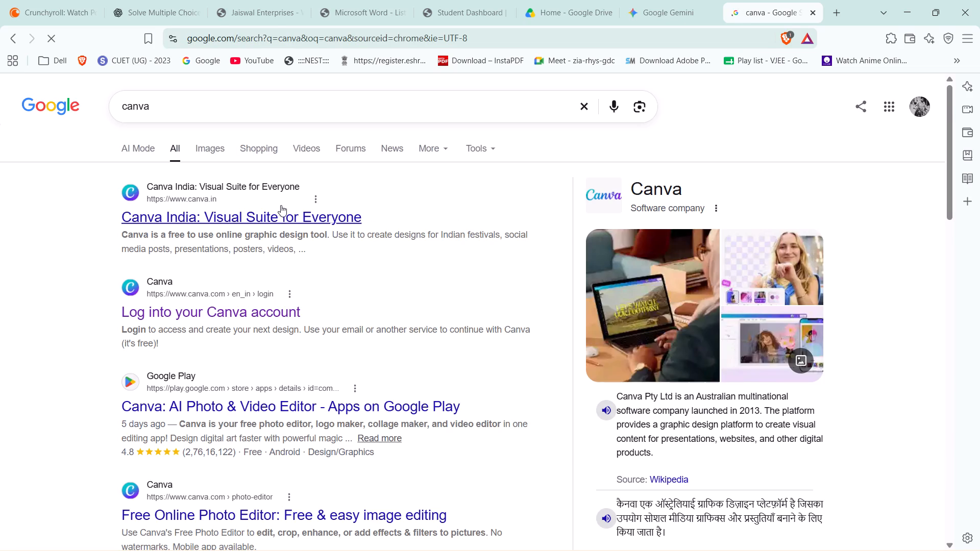
pyautogui.click(281, 210)
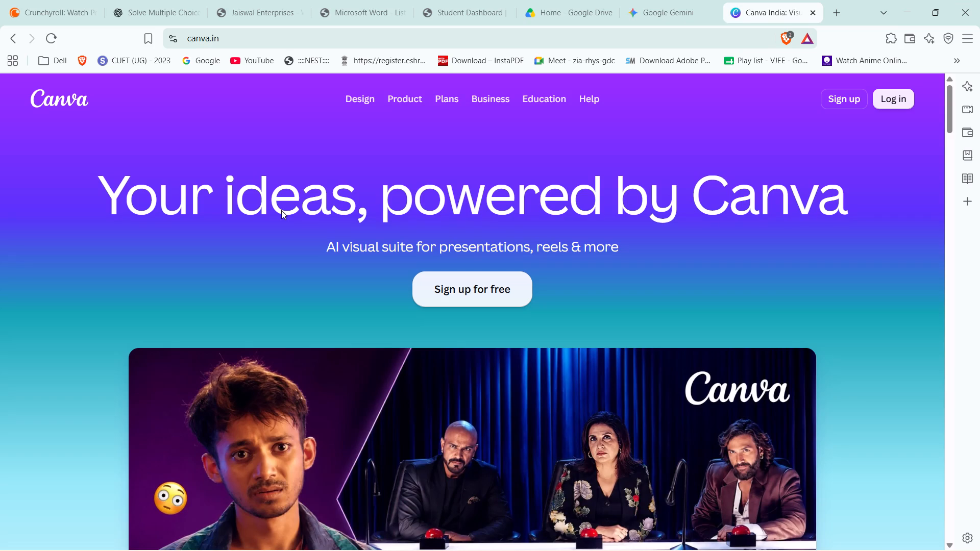
pyautogui.click(898, 105)
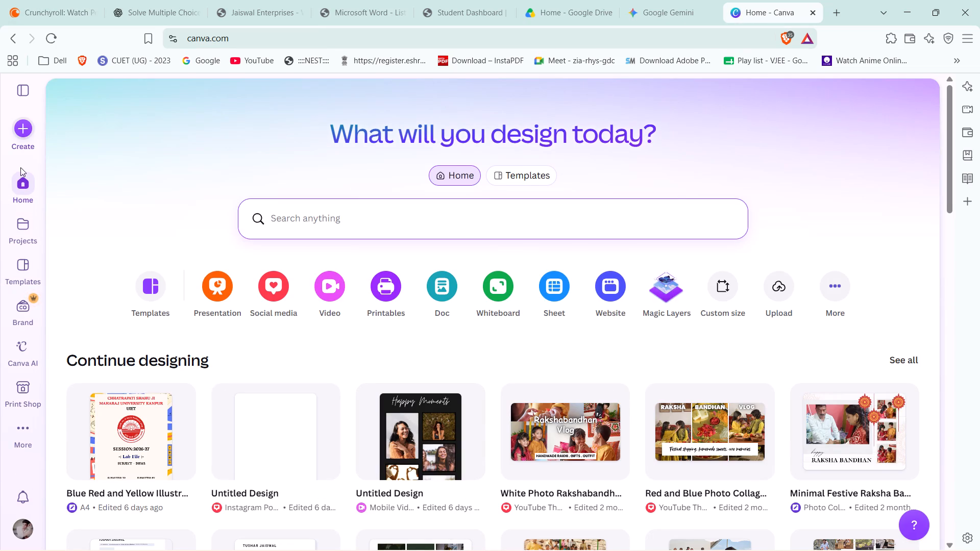
# Search Canva for "visiting card business" and show the matching templates.
pyautogui.click(313, 216)
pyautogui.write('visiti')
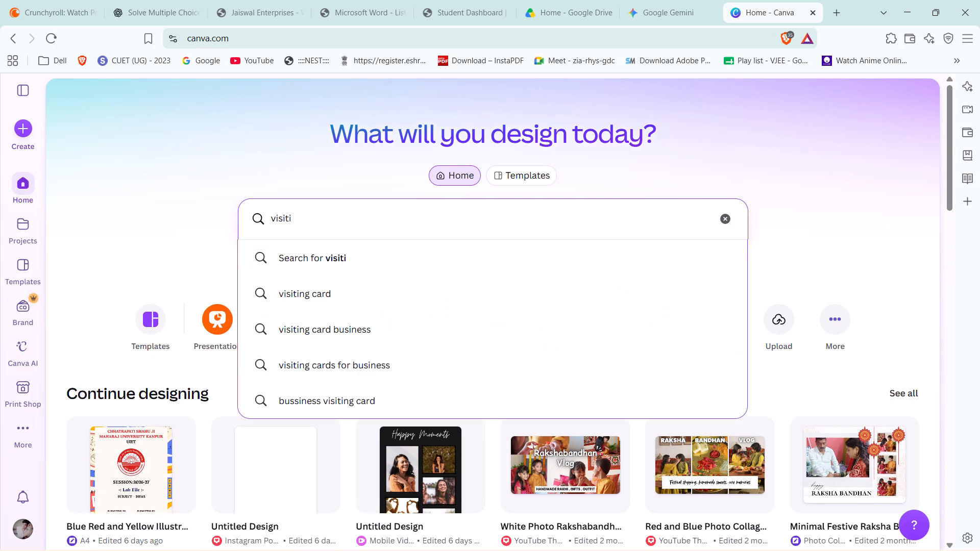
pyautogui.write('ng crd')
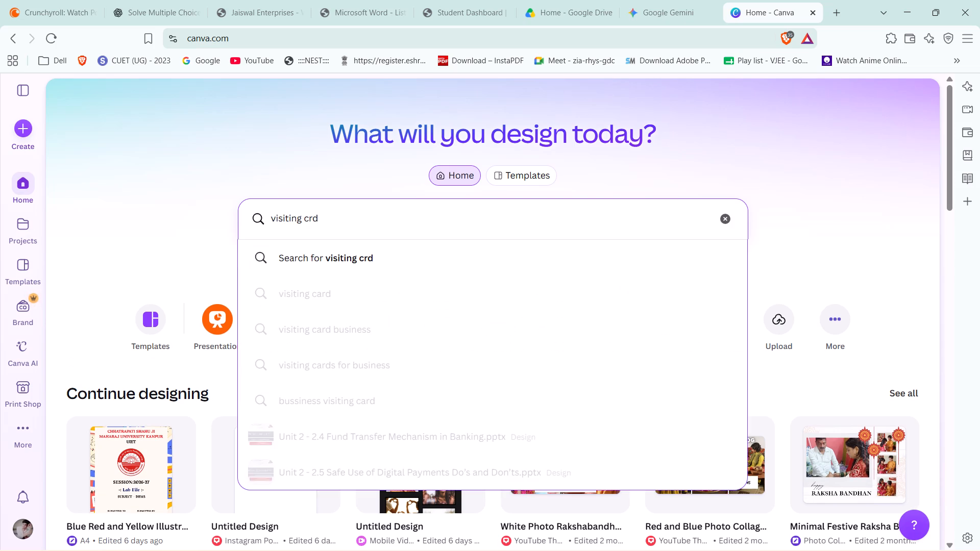
pyautogui.click(340, 335)
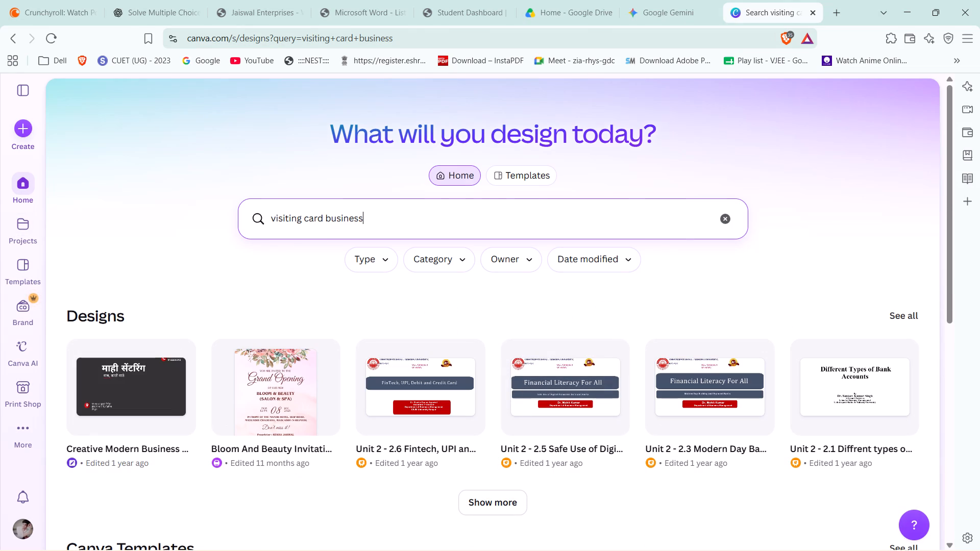
pyautogui.click(503, 170)
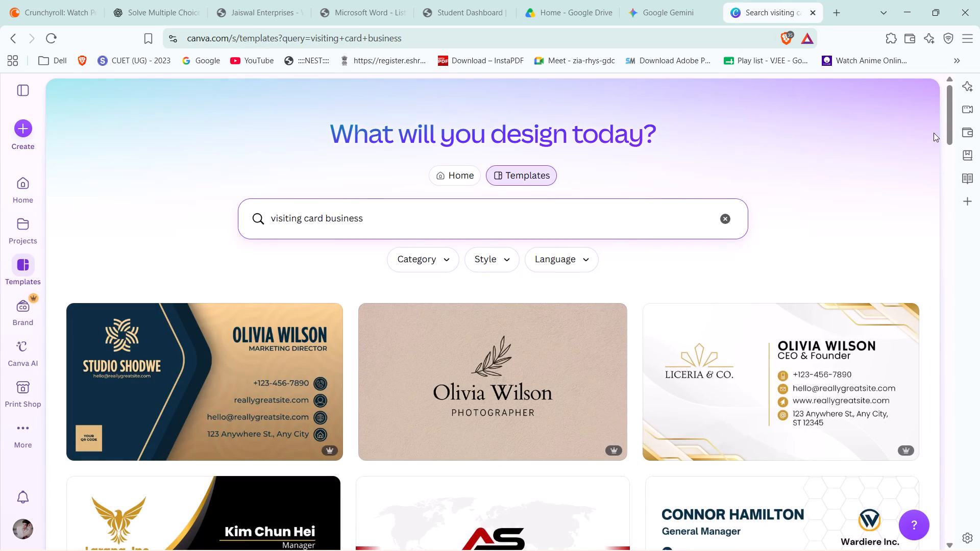
# Browse the visiting card templates and open the Blue Modern Corporate Business Card (Salford & Co.) template for customising.
pyautogui.moveTo(948, 133); pyautogui.dragTo(966, 183)
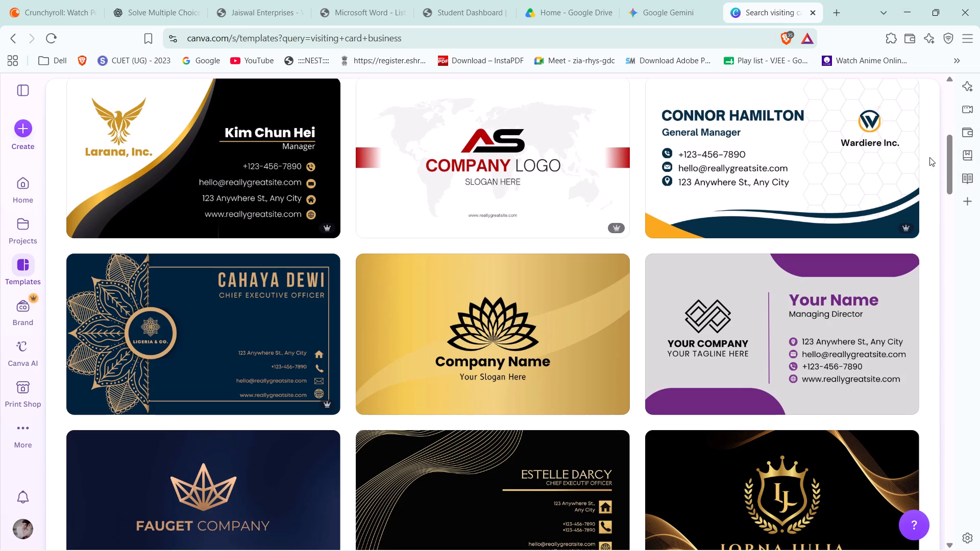
pyautogui.moveTo(948, 175); pyautogui.dragTo(948, 204)
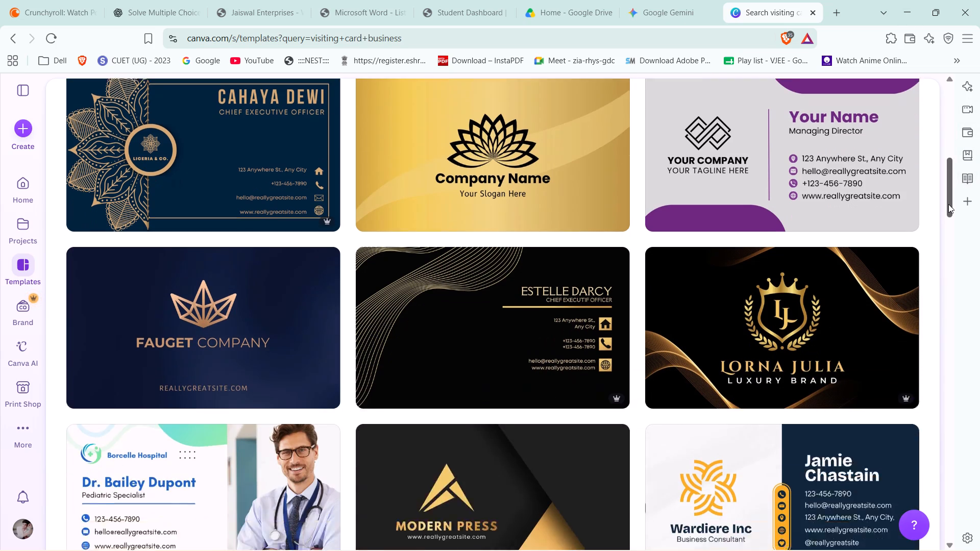
pyautogui.moveTo(948, 204); pyautogui.dragTo(947, 214)
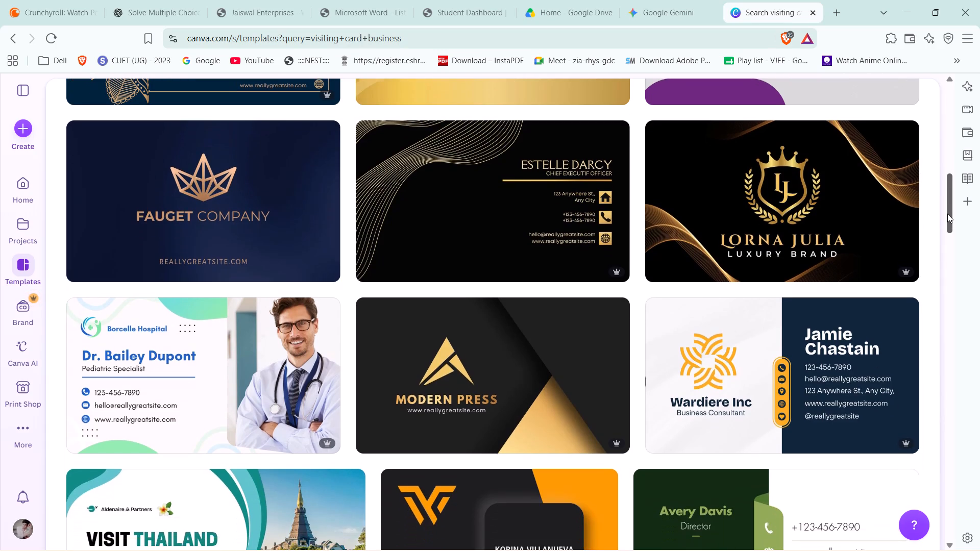
pyautogui.moveTo(947, 214); pyautogui.dragTo(962, 246)
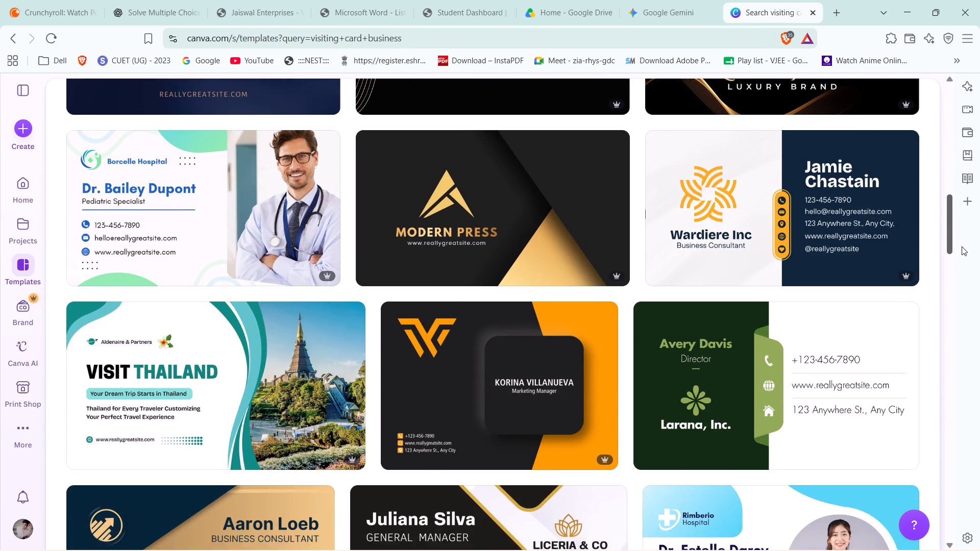
pyautogui.moveTo(962, 246); pyautogui.dragTo(972, 277)
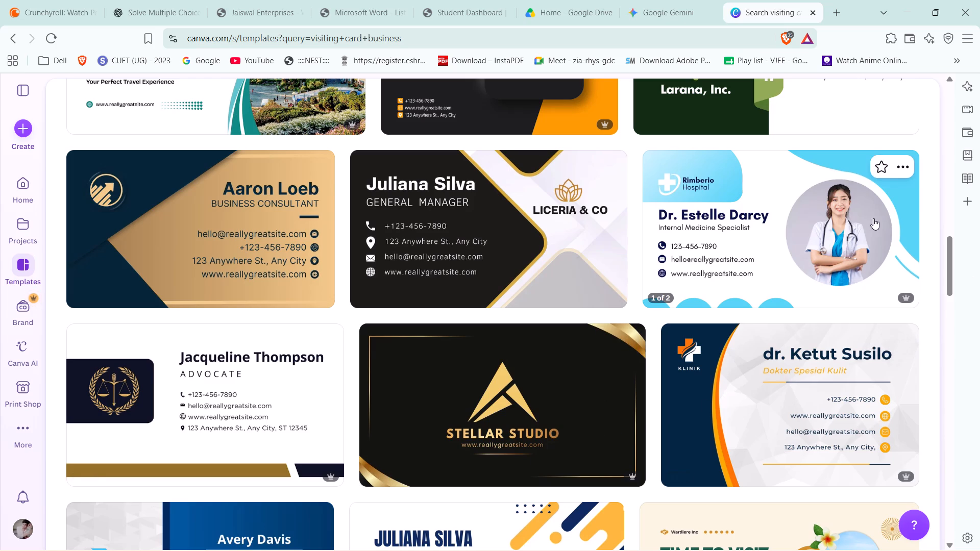
pyautogui.moveTo(950, 259); pyautogui.dragTo(972, 313)
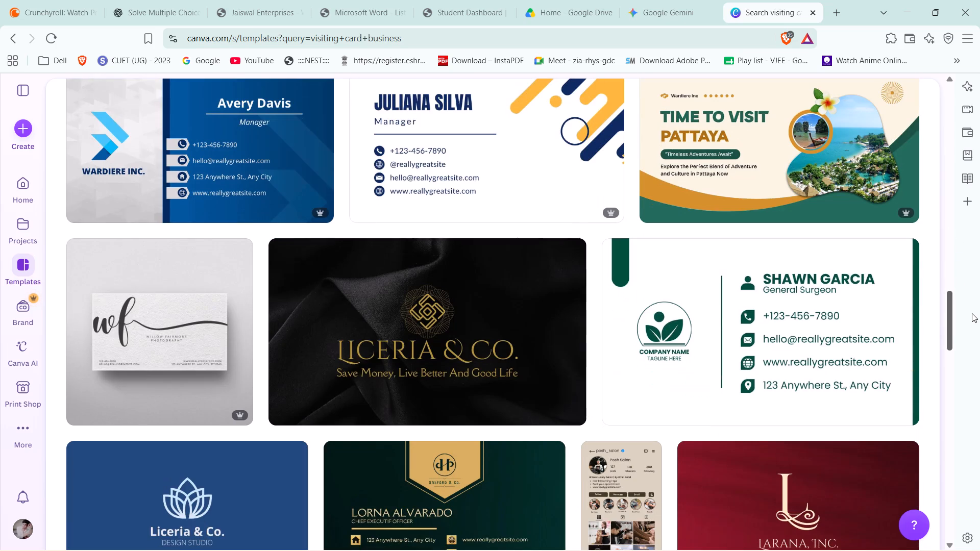
pyautogui.moveTo(972, 313); pyautogui.dragTo(979, 335)
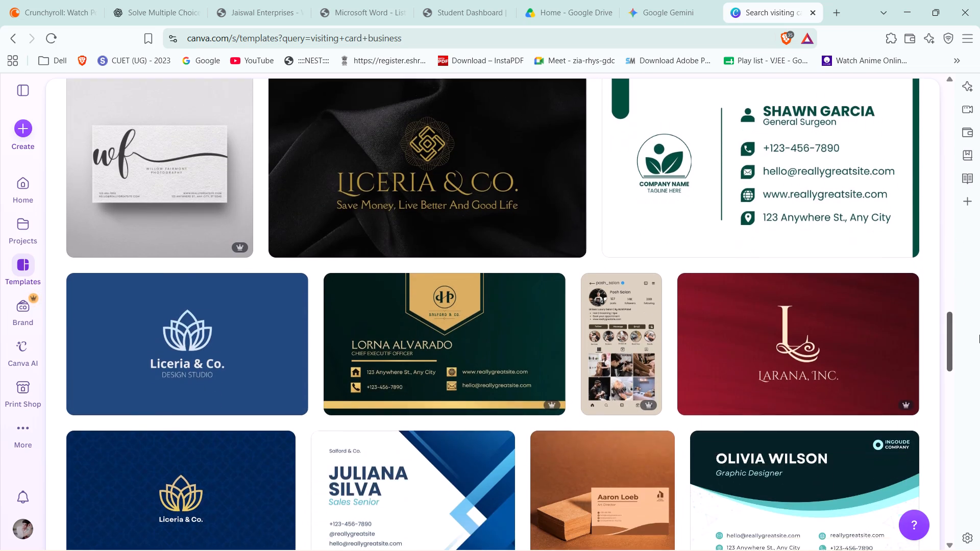
pyautogui.moveTo(979, 335); pyautogui.dragTo(979, 363)
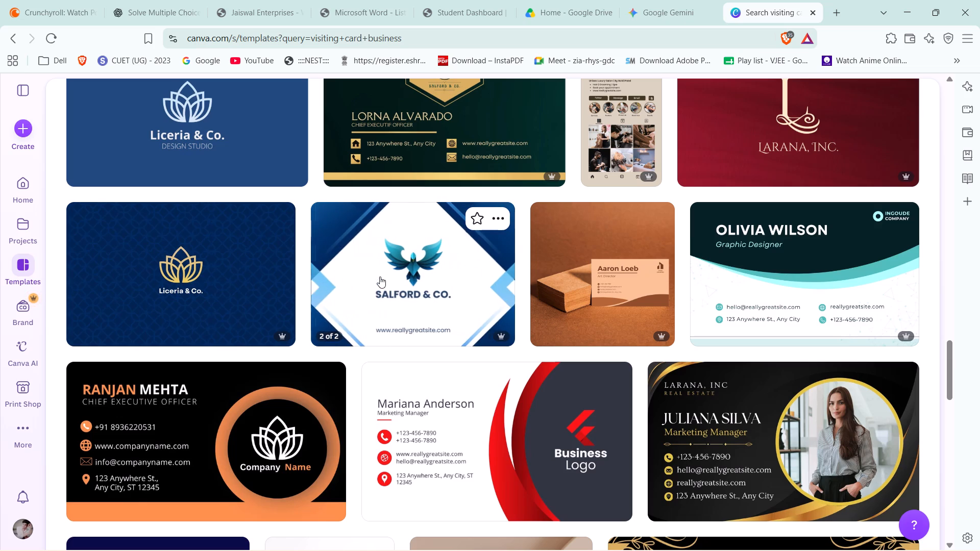
pyautogui.click(380, 277)
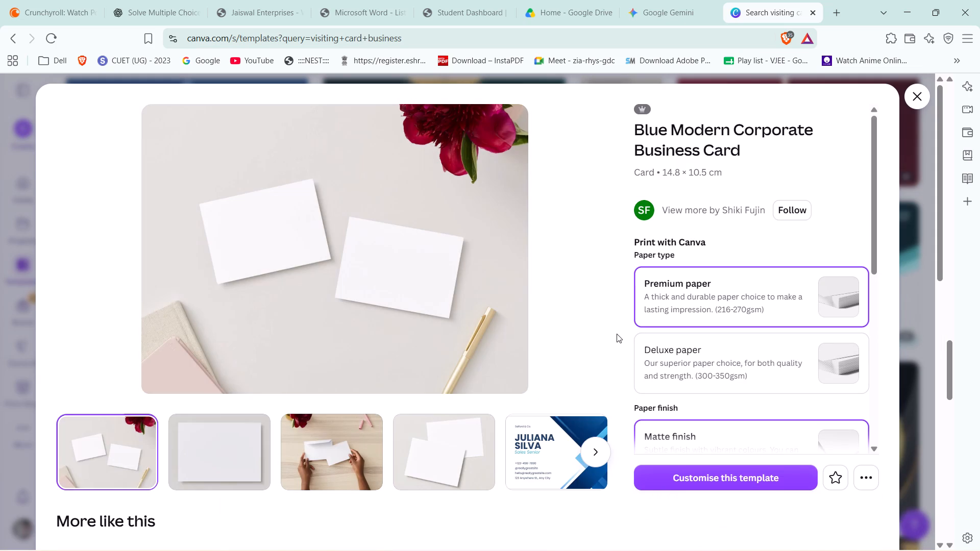
pyautogui.click(723, 470)
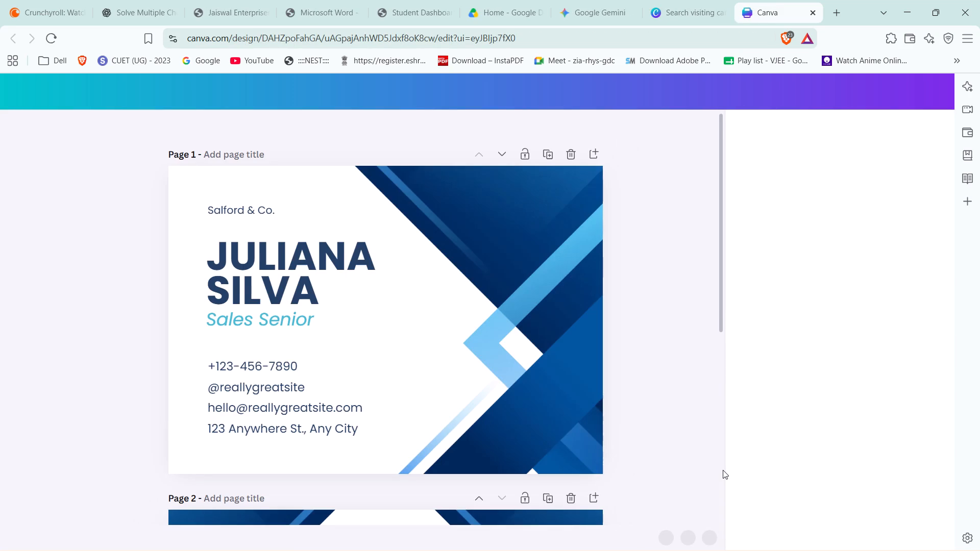
# Replace the company name "Salford & Co." on page 1 with "Jaiswal Enterprises".
pyautogui.click(271, 209)
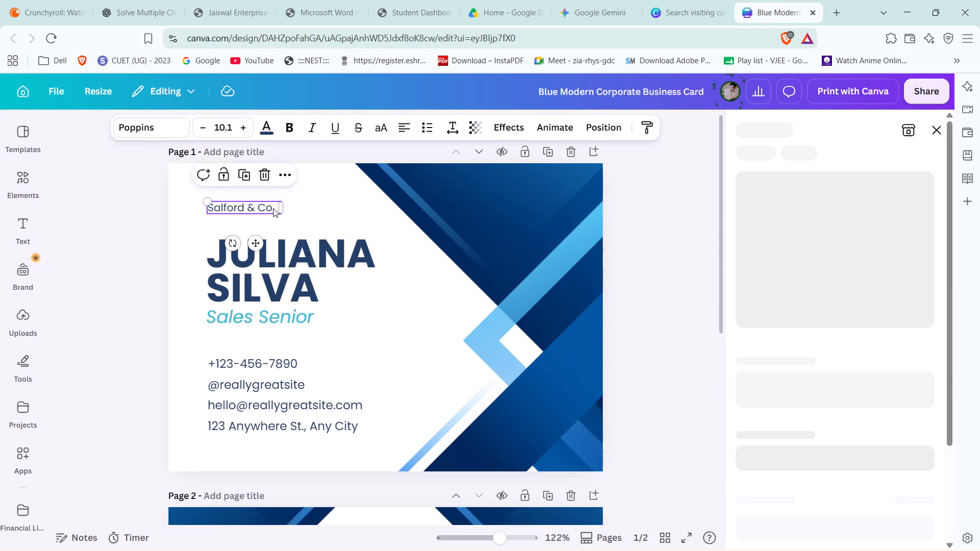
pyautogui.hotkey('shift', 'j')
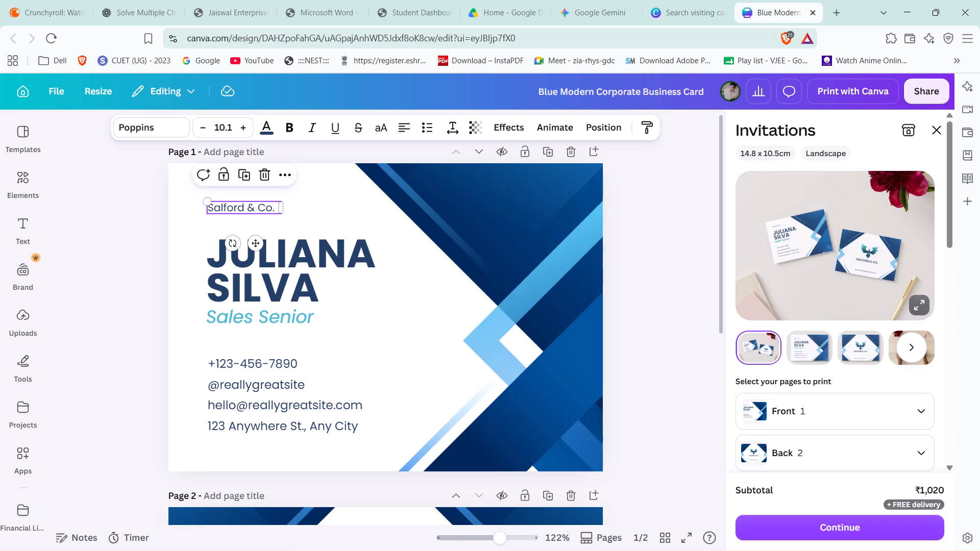
pyautogui.click(273, 208)
pyautogui.click(273, 208)
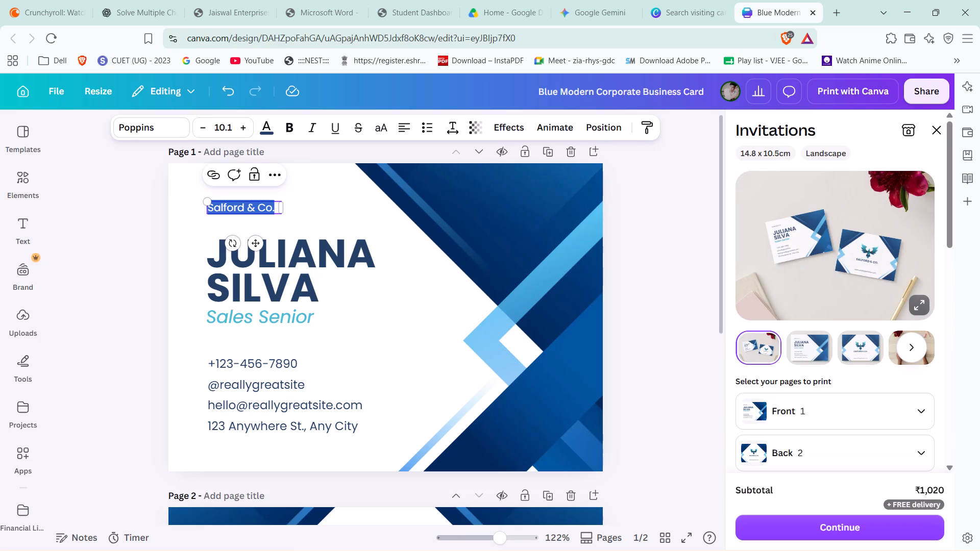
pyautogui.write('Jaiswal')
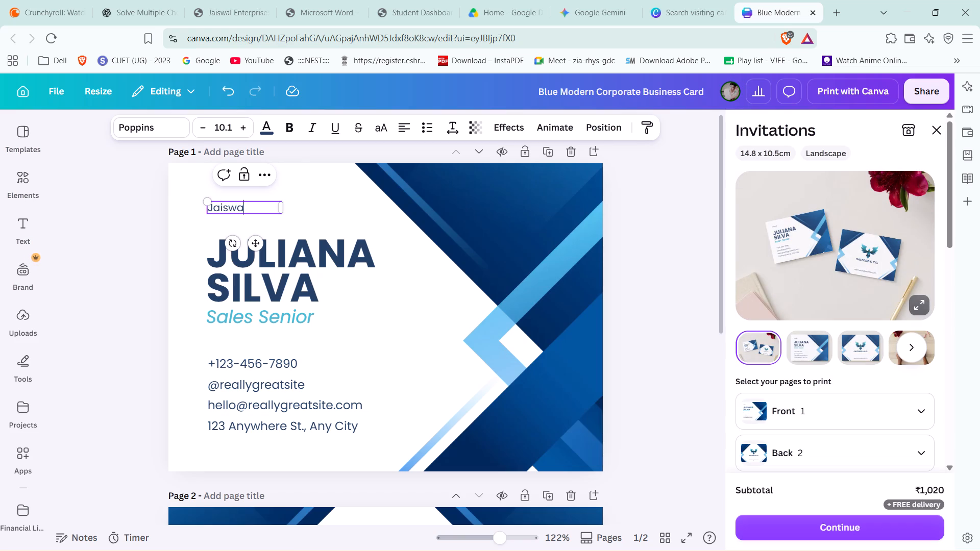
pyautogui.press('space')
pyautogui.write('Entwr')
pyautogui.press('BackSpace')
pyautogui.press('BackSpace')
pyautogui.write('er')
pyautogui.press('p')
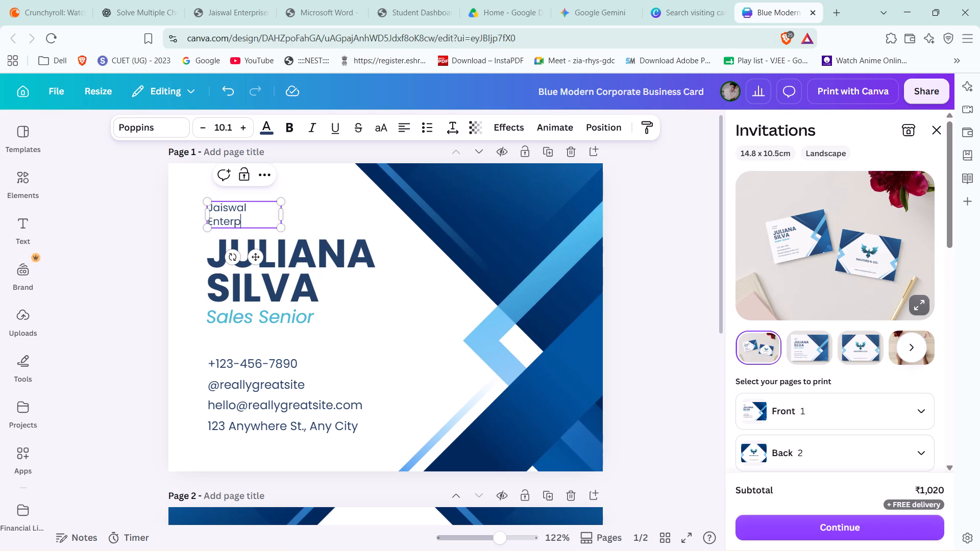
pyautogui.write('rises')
# Widen the company name's text box to about 3.4 so that Jaiswal Enterprises fits on one line.
pyautogui.moveTo(283, 212); pyautogui.dragTo(311, 207)
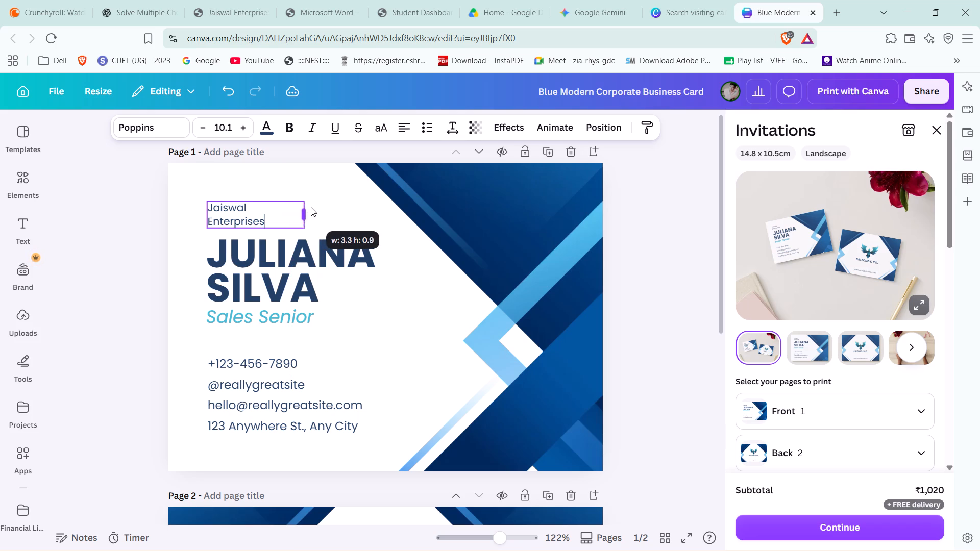
pyautogui.moveTo(311, 207); pyautogui.dragTo(309, 205)
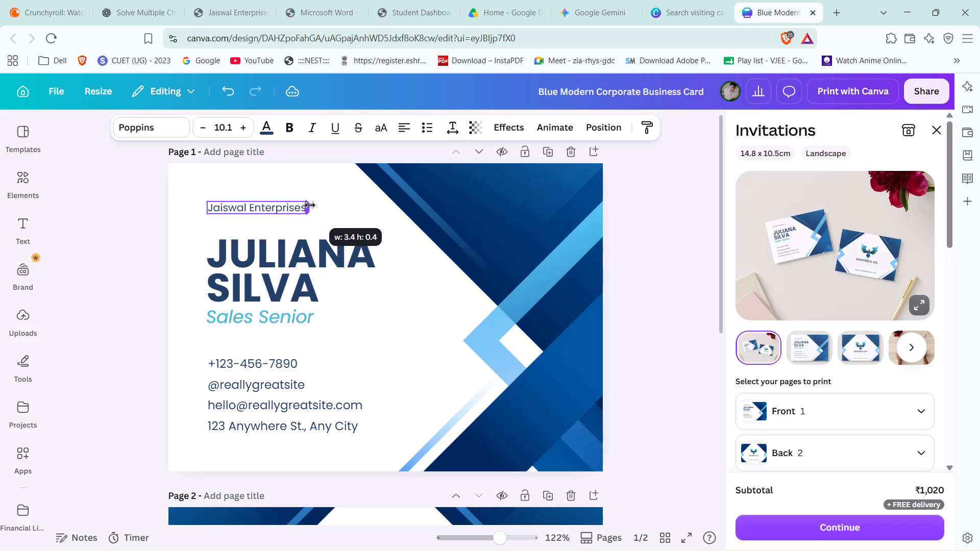
pyautogui.click(321, 202)
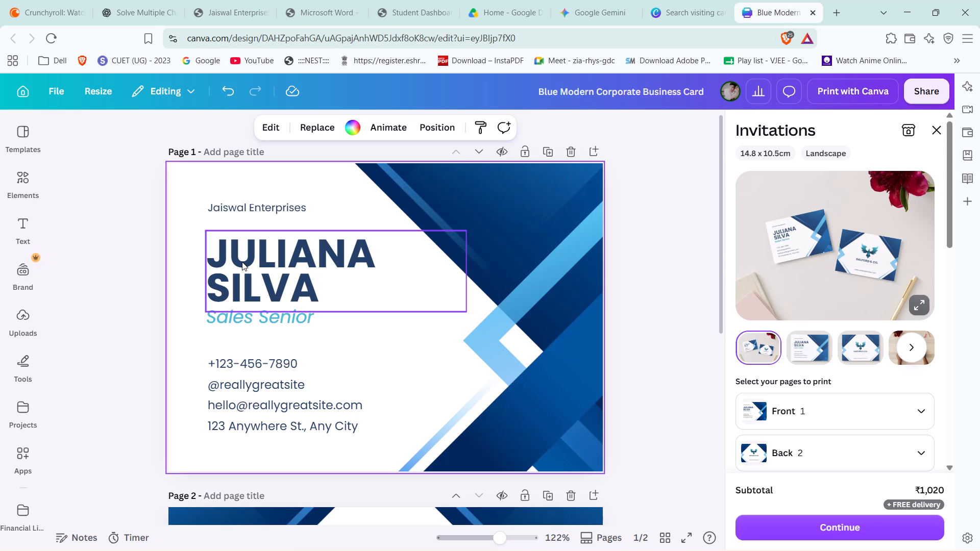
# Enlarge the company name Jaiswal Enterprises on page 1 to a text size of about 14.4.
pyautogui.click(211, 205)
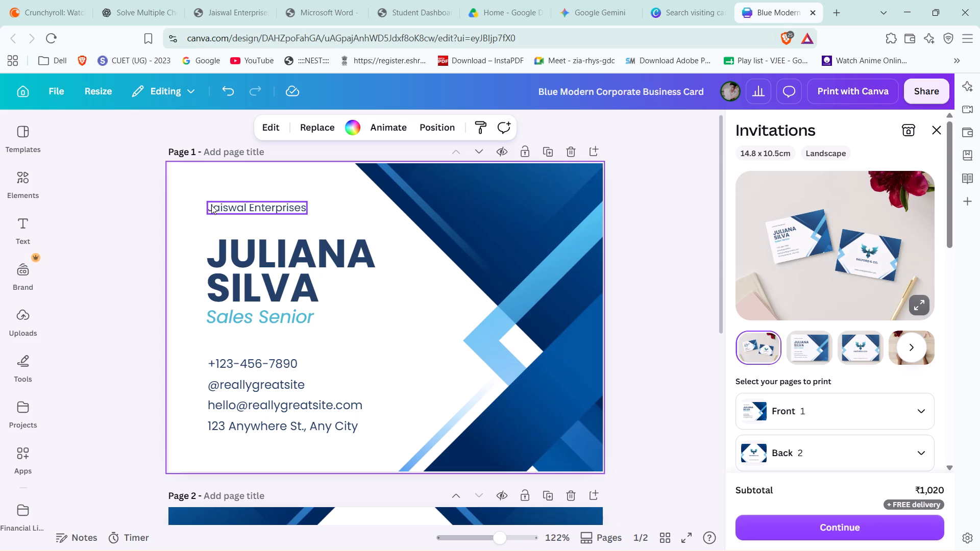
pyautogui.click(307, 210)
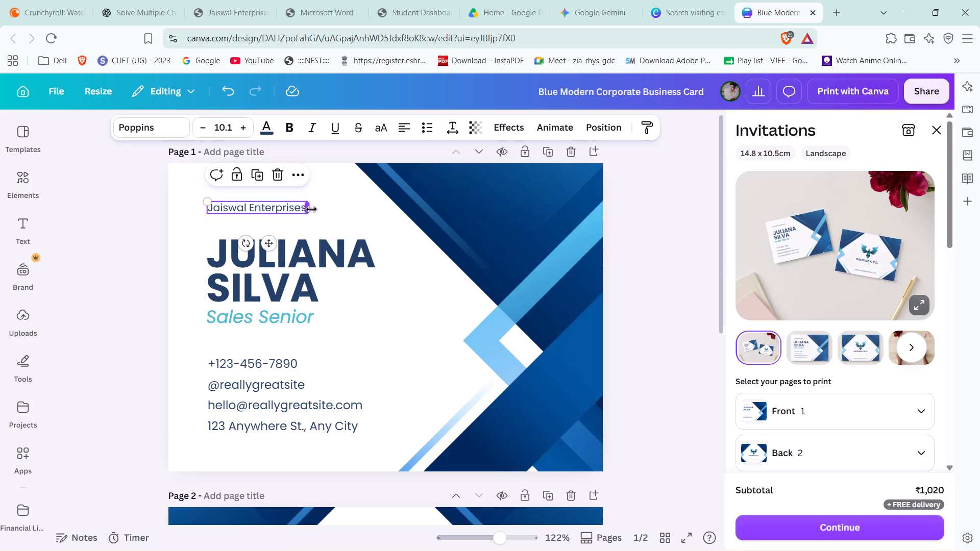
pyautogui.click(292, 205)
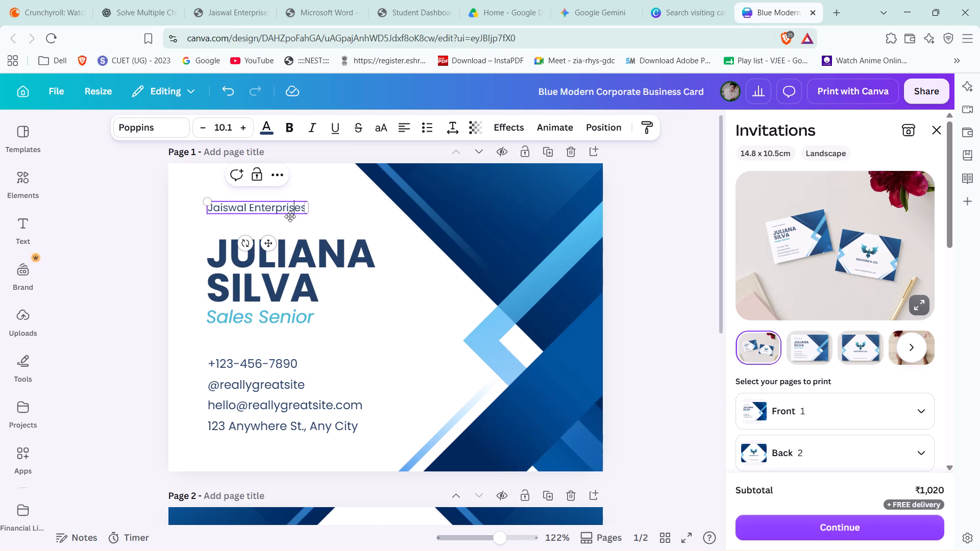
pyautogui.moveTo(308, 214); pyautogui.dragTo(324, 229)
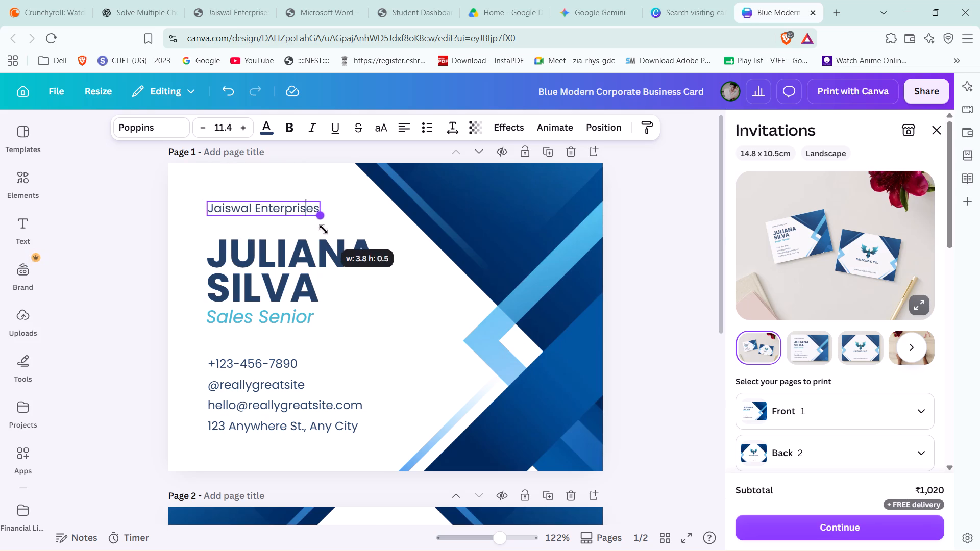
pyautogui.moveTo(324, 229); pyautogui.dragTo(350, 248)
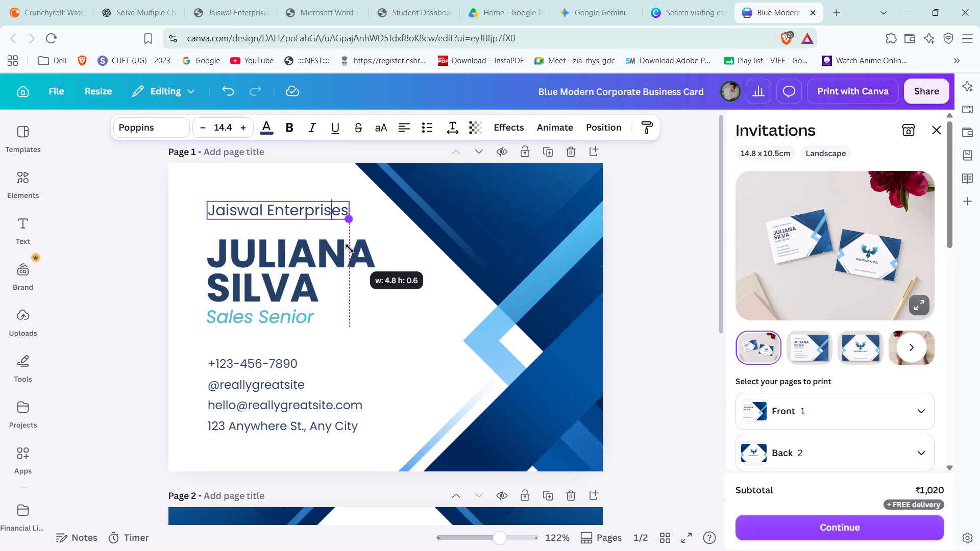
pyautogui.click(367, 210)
# Make the company name bold and widen its text box to about 5.2 so it fits on one line.
pyautogui.click(248, 211)
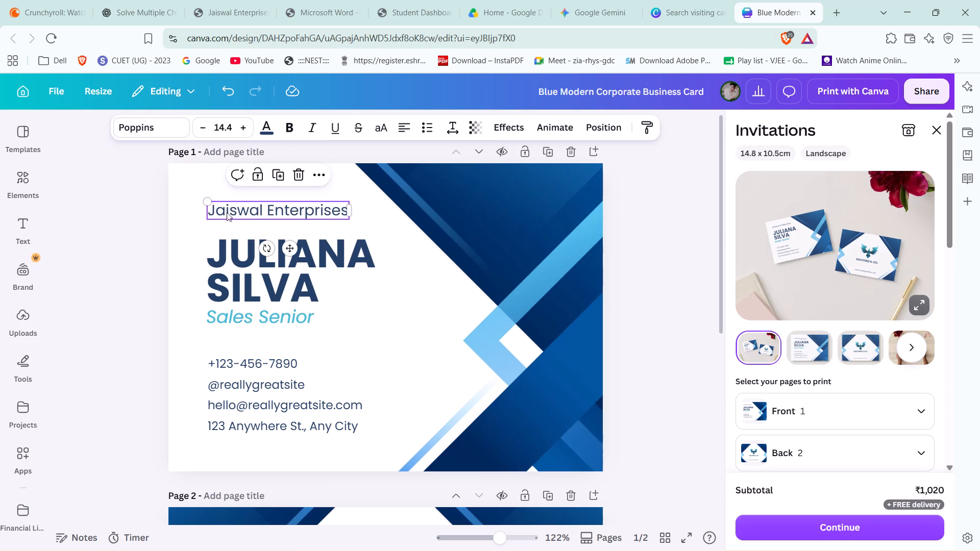
pyautogui.click(210, 209)
pyautogui.moveTo(210, 209); pyautogui.dragTo(327, 209)
pyautogui.hotkey('ctrl', 'b')
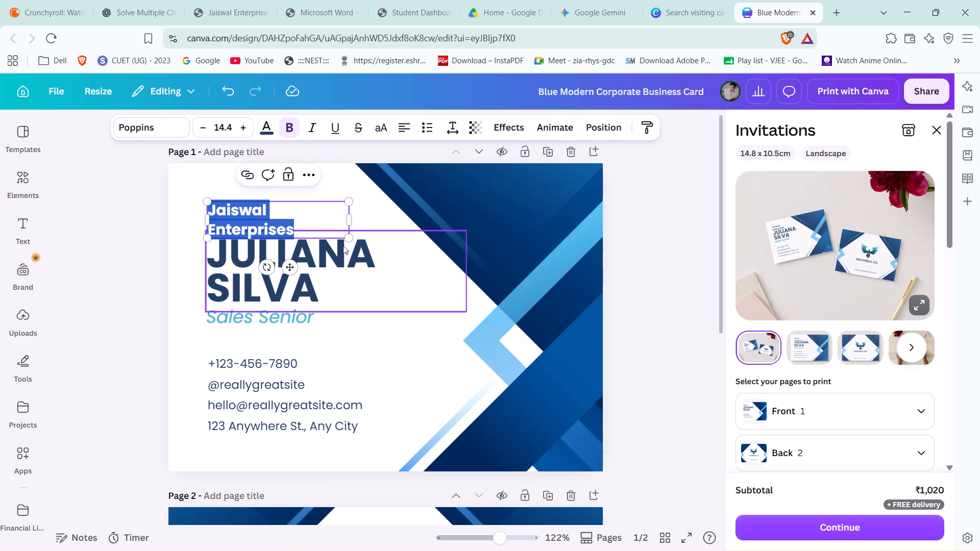
pyautogui.moveTo(351, 221); pyautogui.dragTo(363, 219)
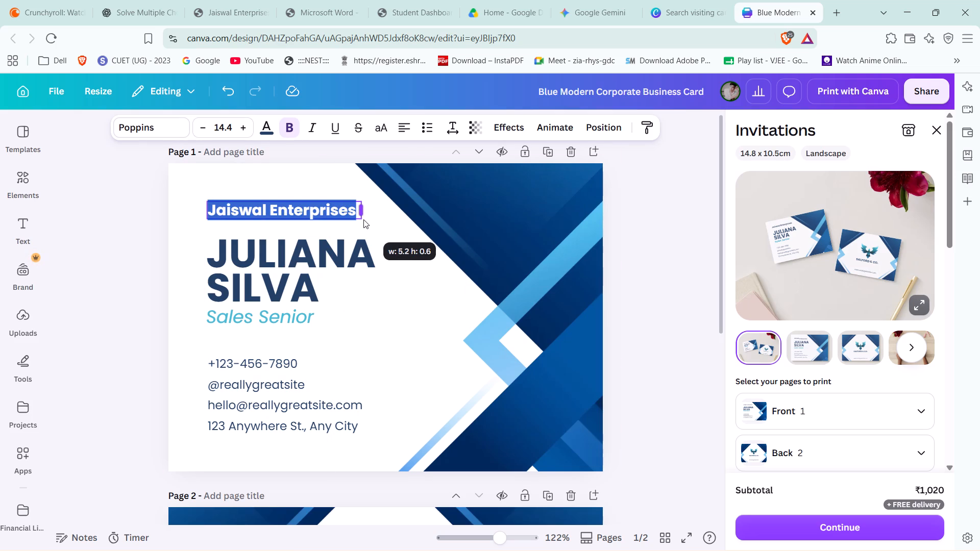
# Replace the placeholder name "JULIANA SILVA" on page 1 with the cardholder's full name.
pyautogui.click(368, 301)
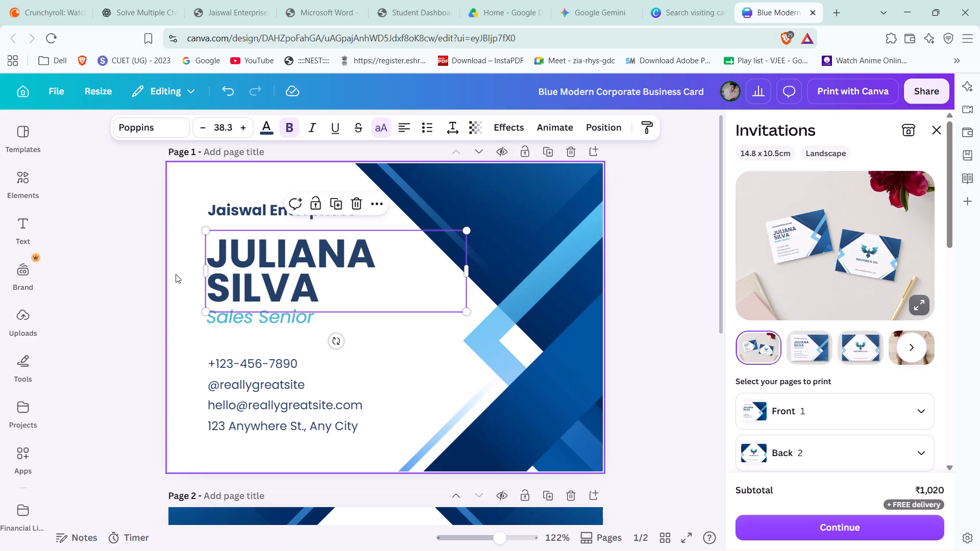
pyautogui.click(241, 314)
pyautogui.click(319, 262)
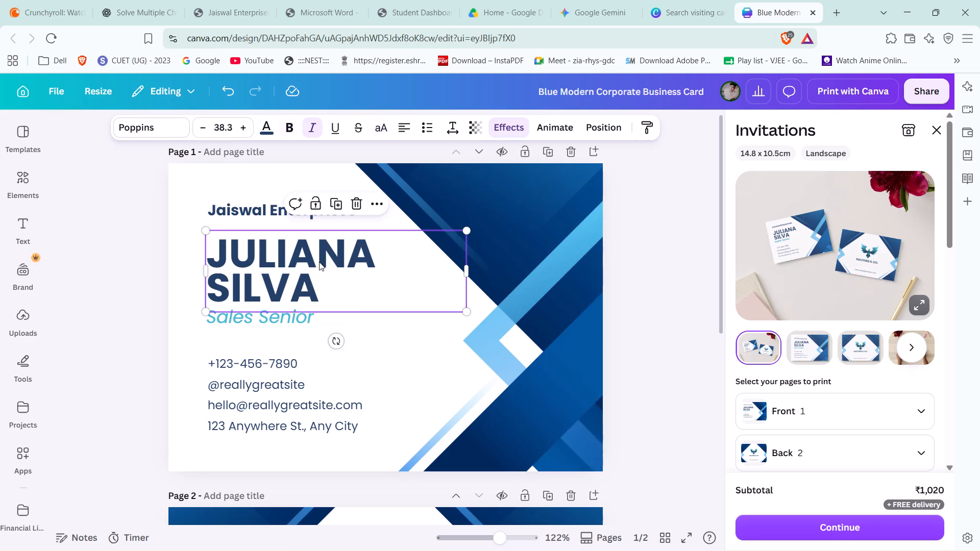
pyautogui.click(217, 251)
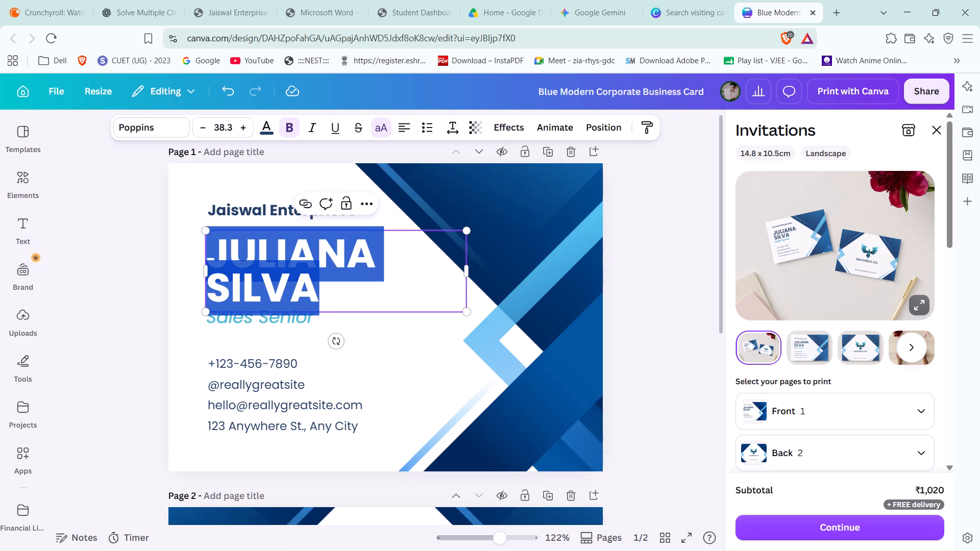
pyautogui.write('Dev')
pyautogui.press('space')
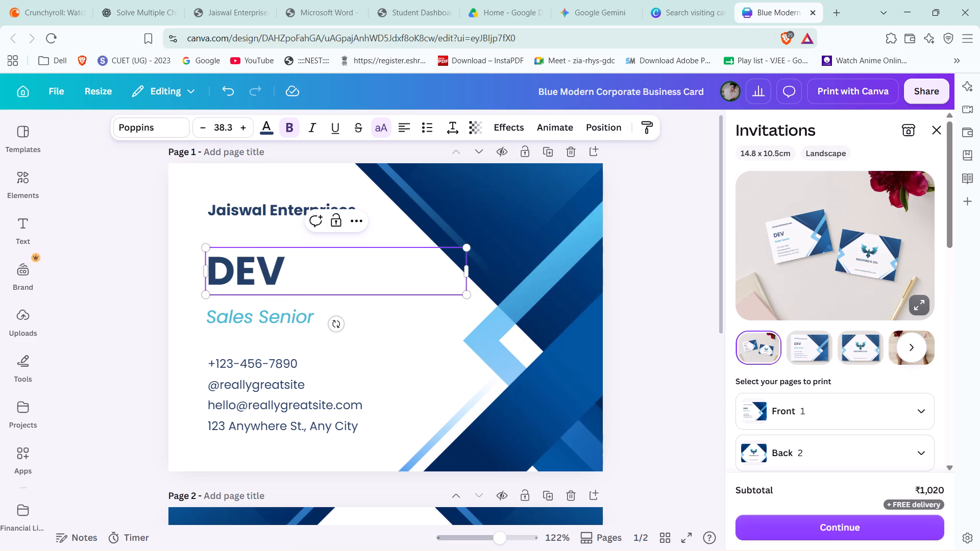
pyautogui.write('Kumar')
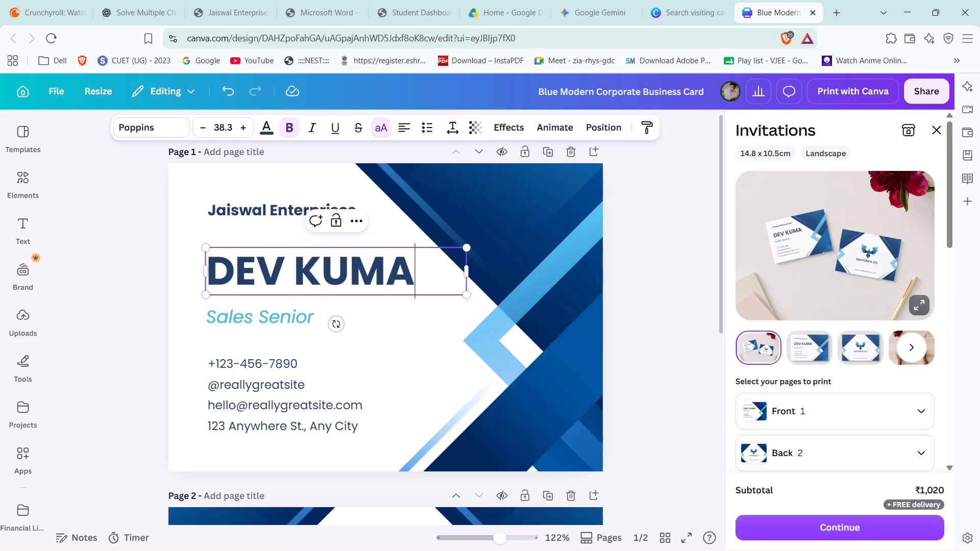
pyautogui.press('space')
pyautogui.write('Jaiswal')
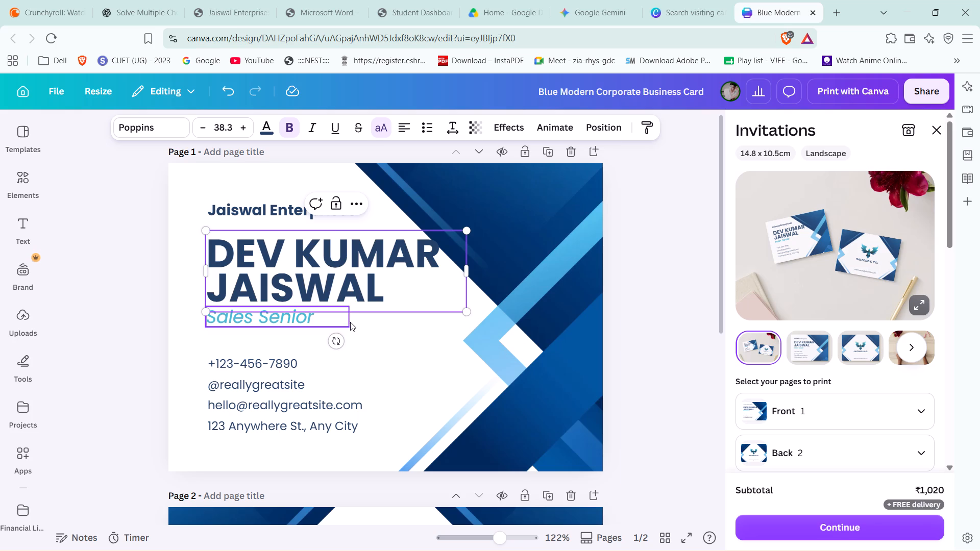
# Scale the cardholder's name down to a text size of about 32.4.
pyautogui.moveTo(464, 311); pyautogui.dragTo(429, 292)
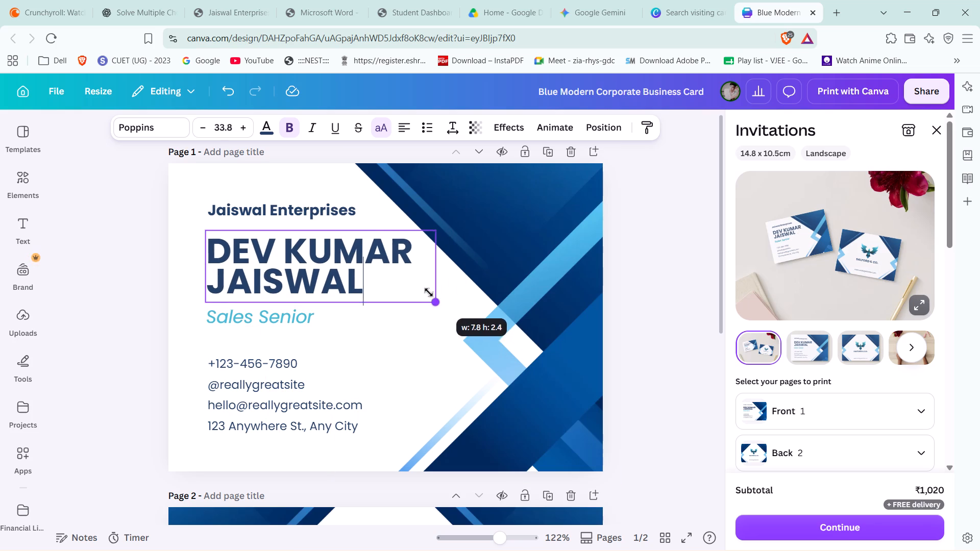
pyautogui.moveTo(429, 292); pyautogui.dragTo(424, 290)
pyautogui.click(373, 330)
# Delete the "Sales Senior" job title from page 1.
pyautogui.click(214, 352)
pyautogui.click(185, 343)
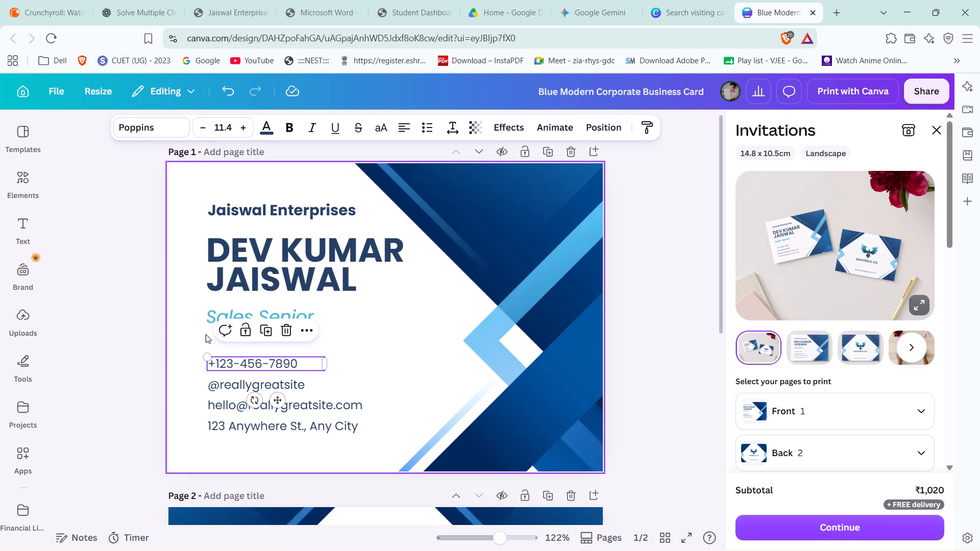
pyautogui.click(225, 320)
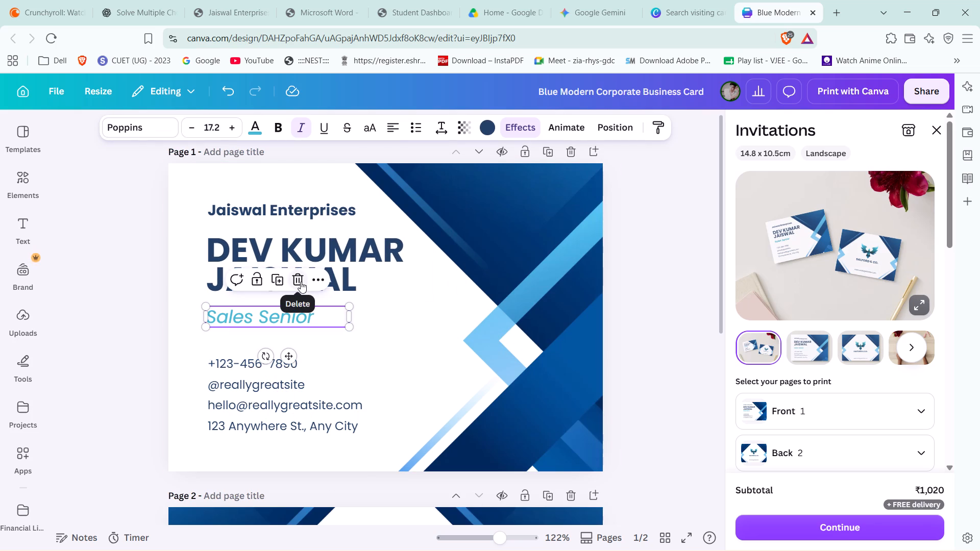
pyautogui.click(301, 282)
# Move the cardholder's name slightly down and towards the card's left edge, into the space freed by the job title.
pyautogui.moveTo(311, 247); pyautogui.dragTo(306, 263)
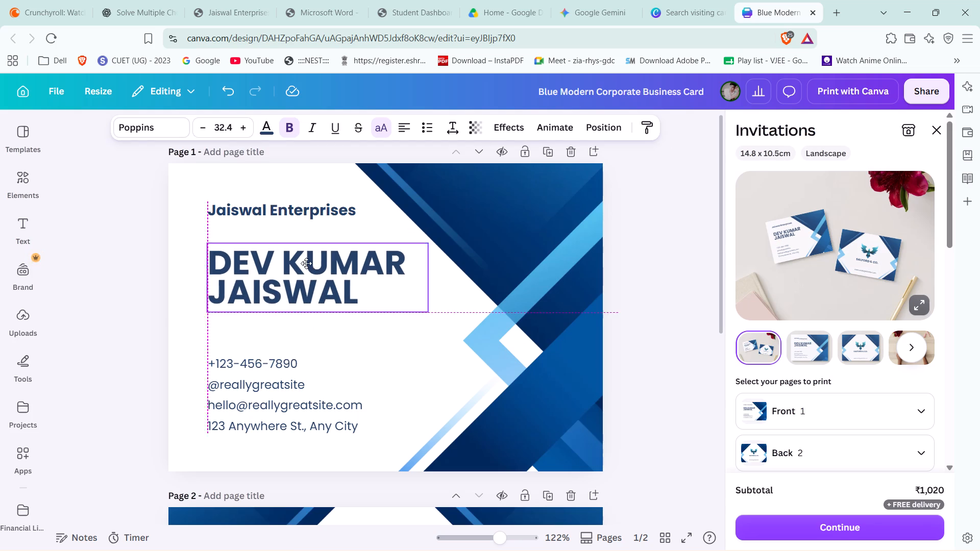
pyautogui.moveTo(306, 263); pyautogui.dragTo(305, 267)
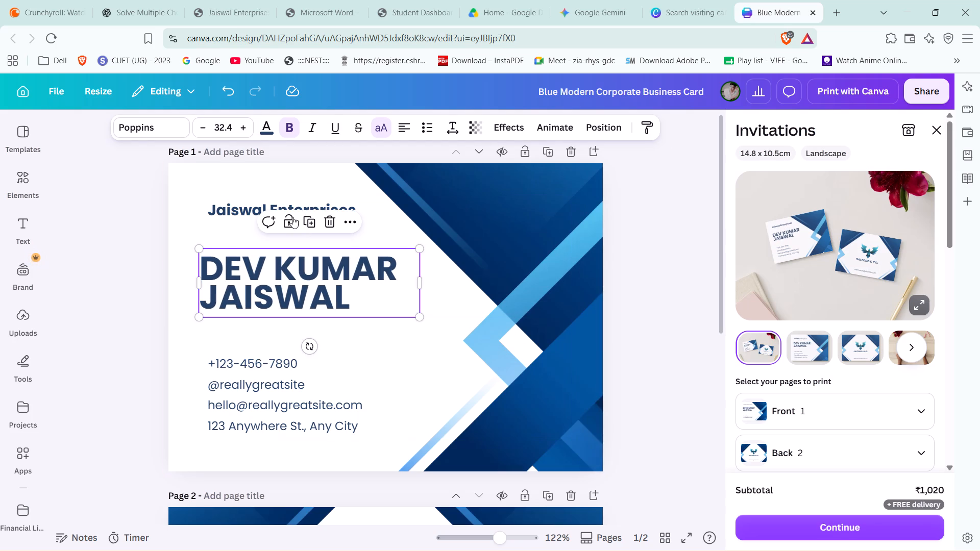
# Enlarge the company name on page 1 to a text size of about 25.1.
pyautogui.click(223, 211)
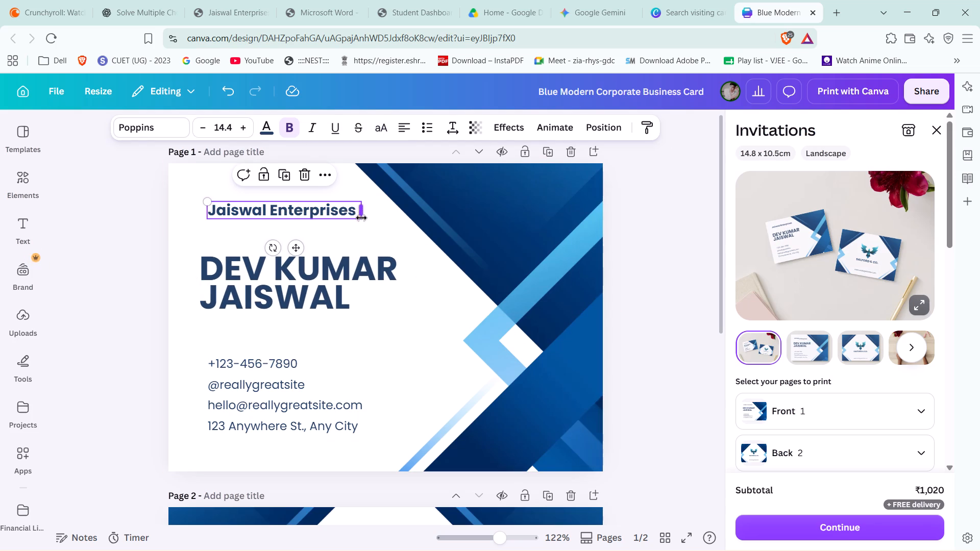
pyautogui.moveTo(360, 220); pyautogui.dragTo(433, 286)
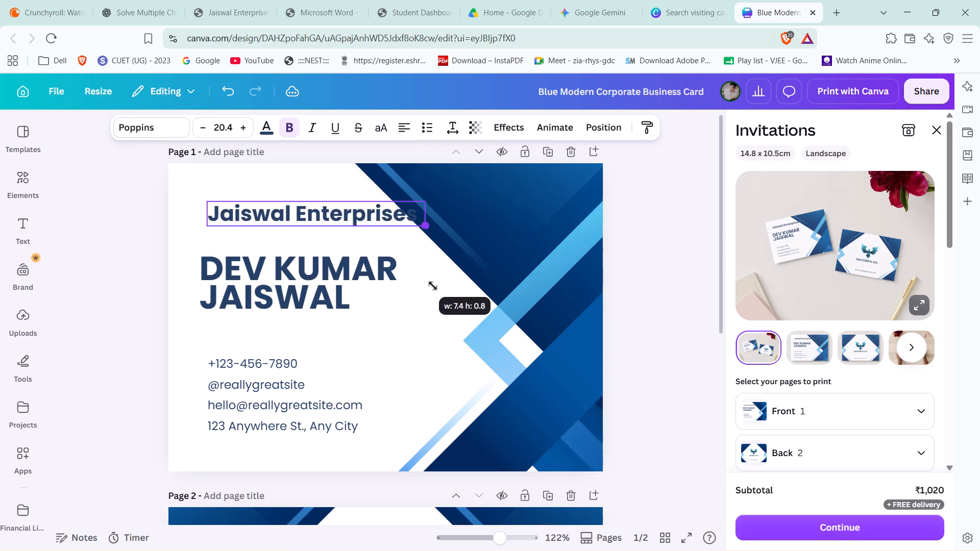
pyautogui.moveTo(433, 286); pyautogui.dragTo(463, 306)
# Shrink the cardholder's name to a text size of about 18.7 and move it down towards the contact details.
pyautogui.click(289, 275)
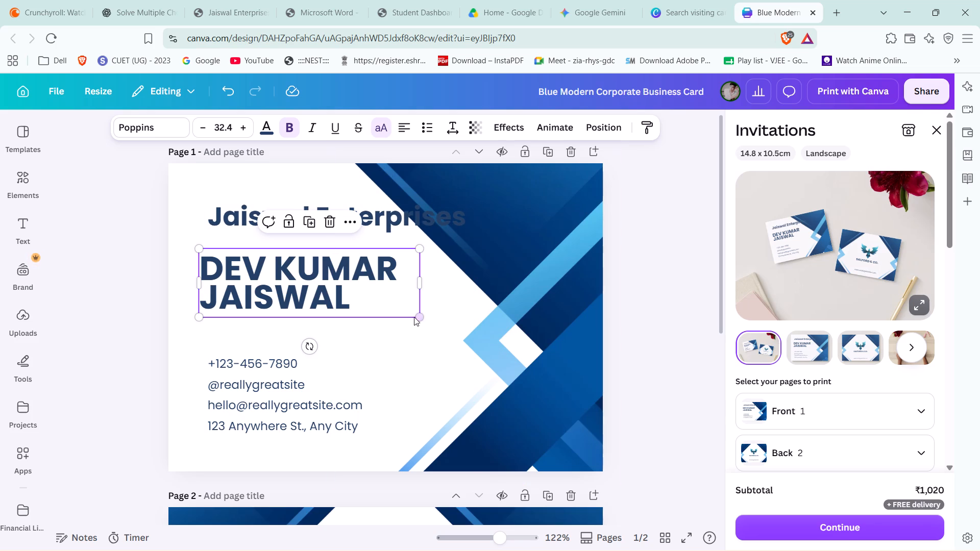
pyautogui.moveTo(418, 317); pyautogui.dragTo(327, 281)
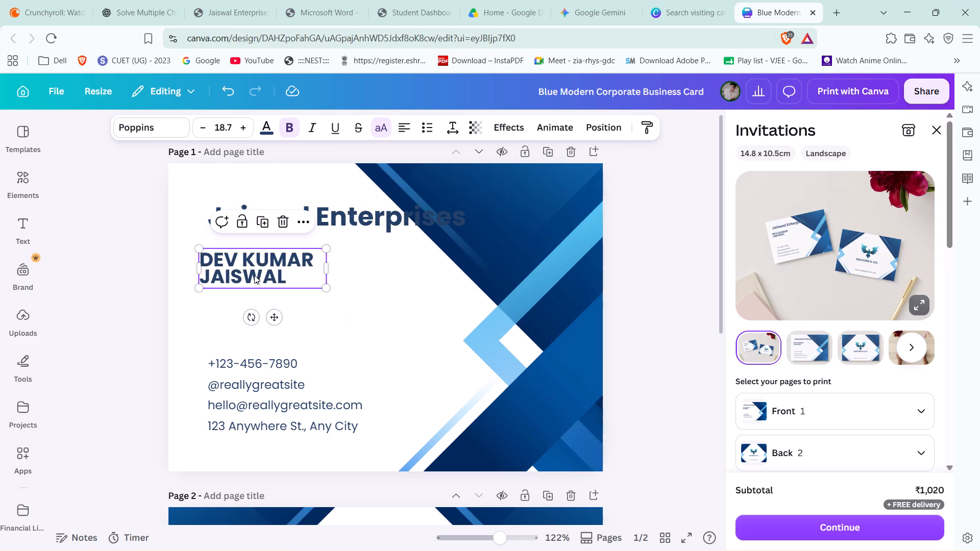
pyautogui.moveTo(252, 264); pyautogui.dragTo(253, 306)
# Move the company name up near the card's left edge and narrow its text box so it wraps onto two lines.
pyautogui.click(255, 214)
pyautogui.moveTo(255, 214); pyautogui.dragTo(216, 209)
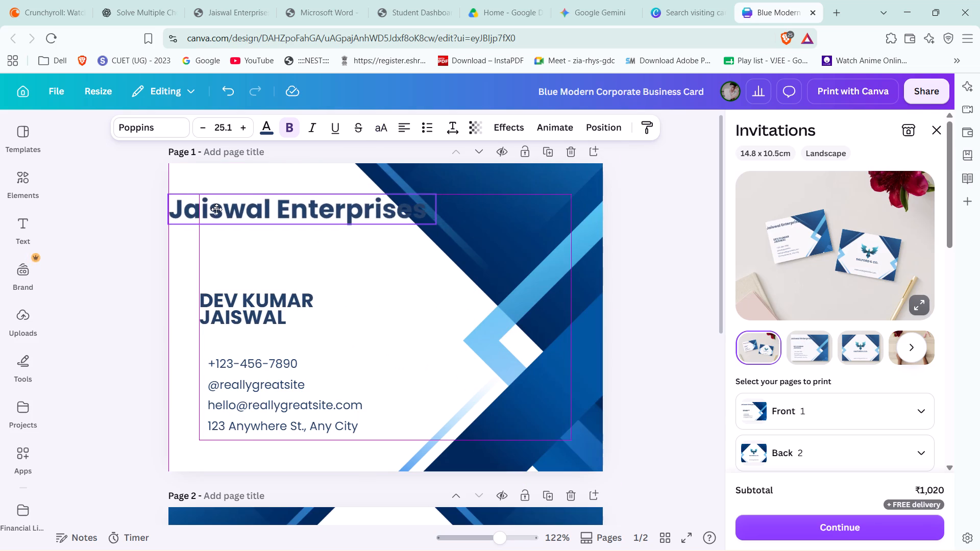
pyautogui.moveTo(216, 209); pyautogui.dragTo(228, 208)
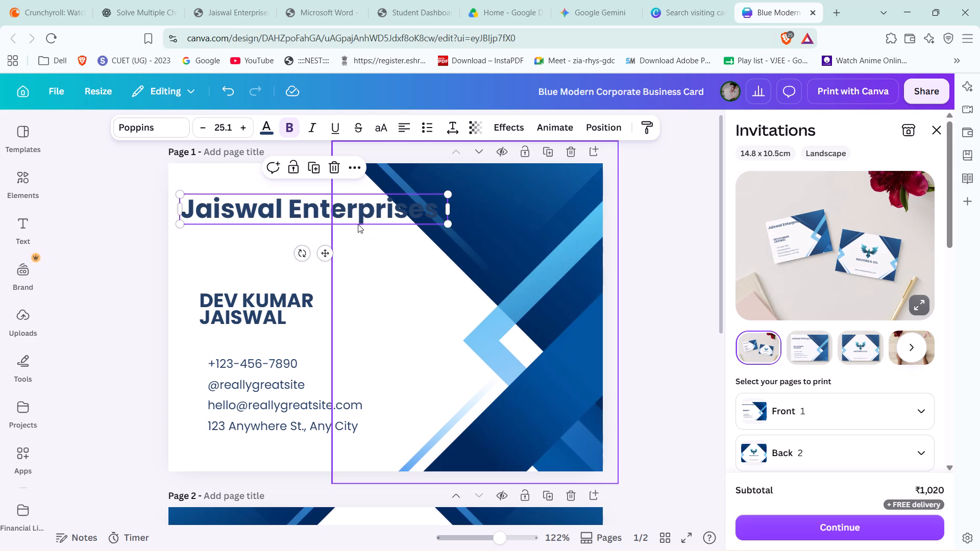
pyautogui.moveTo(449, 208); pyautogui.dragTo(361, 222)
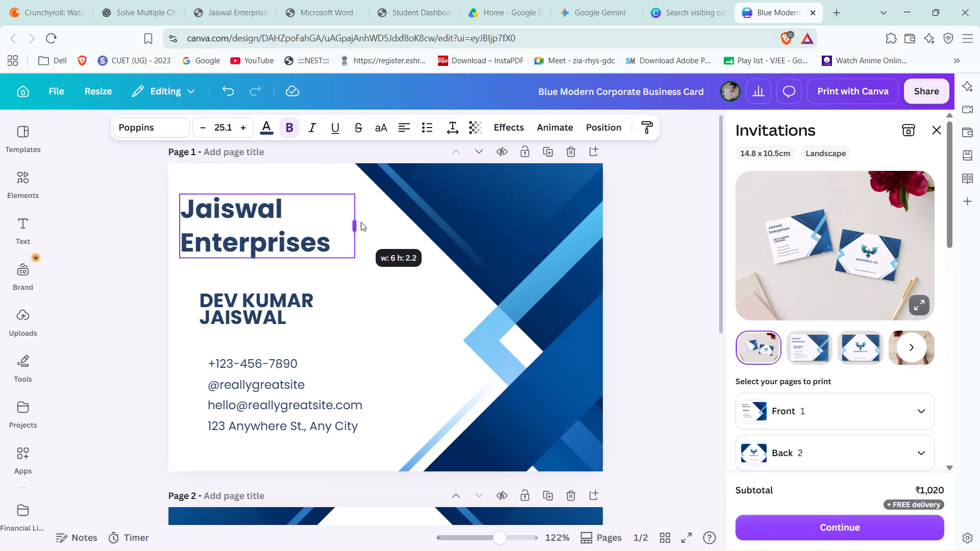
pyautogui.moveTo(361, 222); pyautogui.dragTo(371, 219)
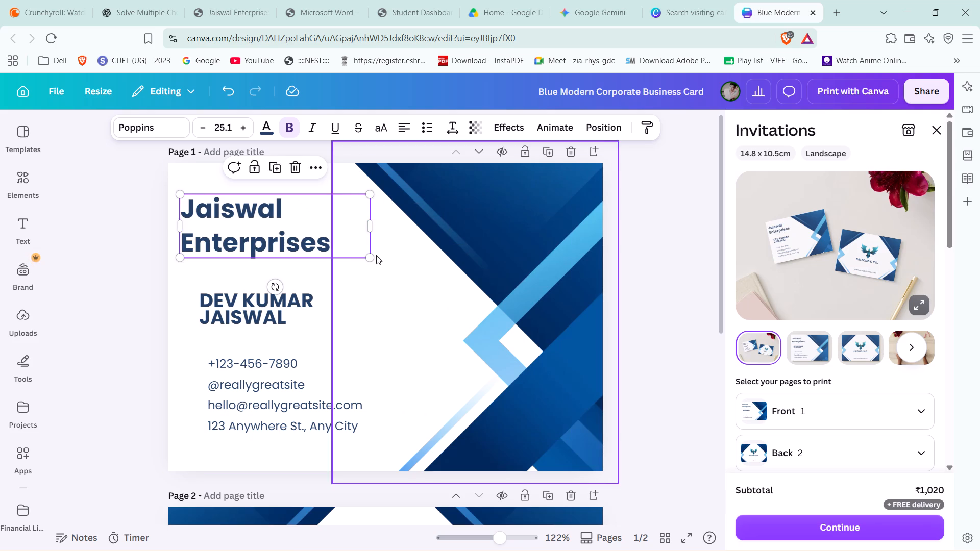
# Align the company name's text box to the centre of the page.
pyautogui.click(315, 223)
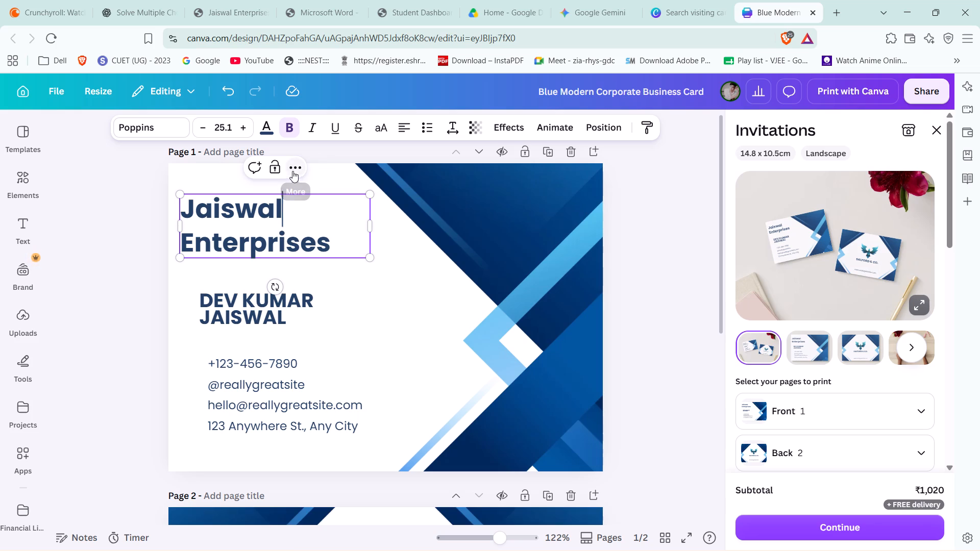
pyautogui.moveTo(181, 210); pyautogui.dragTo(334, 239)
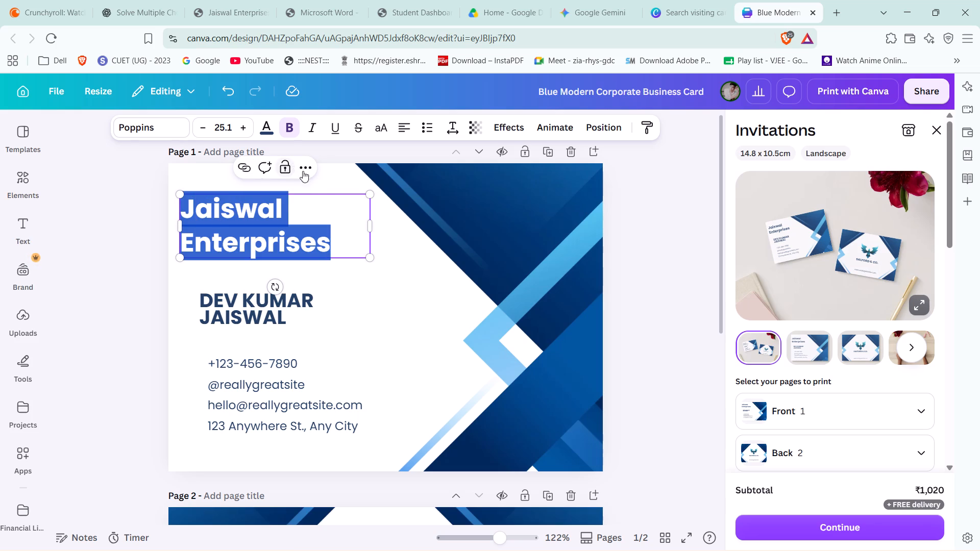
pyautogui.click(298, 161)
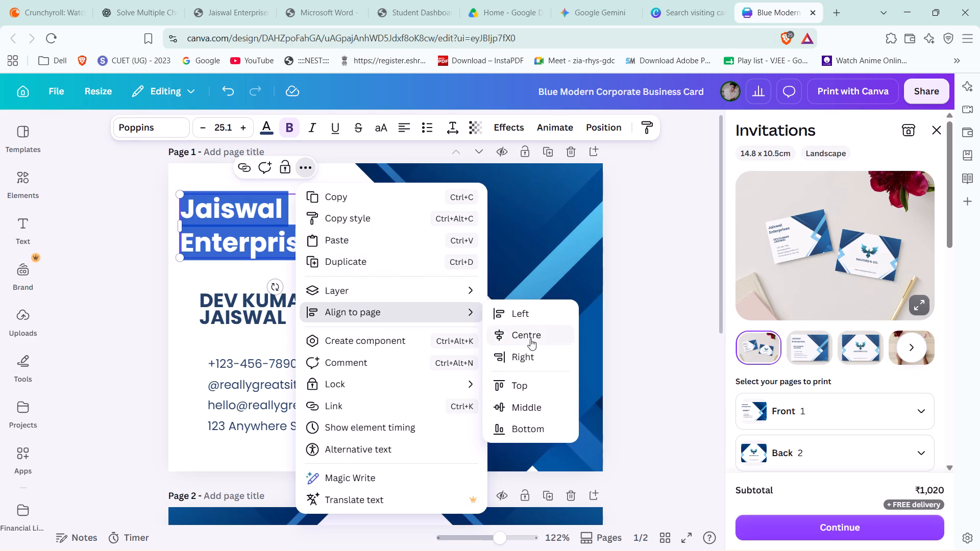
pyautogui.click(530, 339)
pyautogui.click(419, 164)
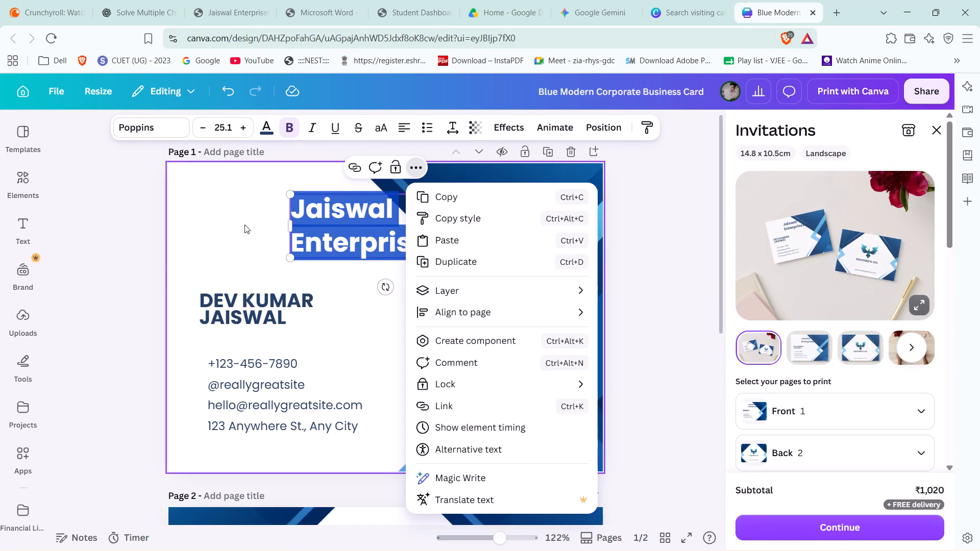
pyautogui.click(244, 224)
# Align the company name's text box to the left of the page.
pyautogui.click(412, 231)
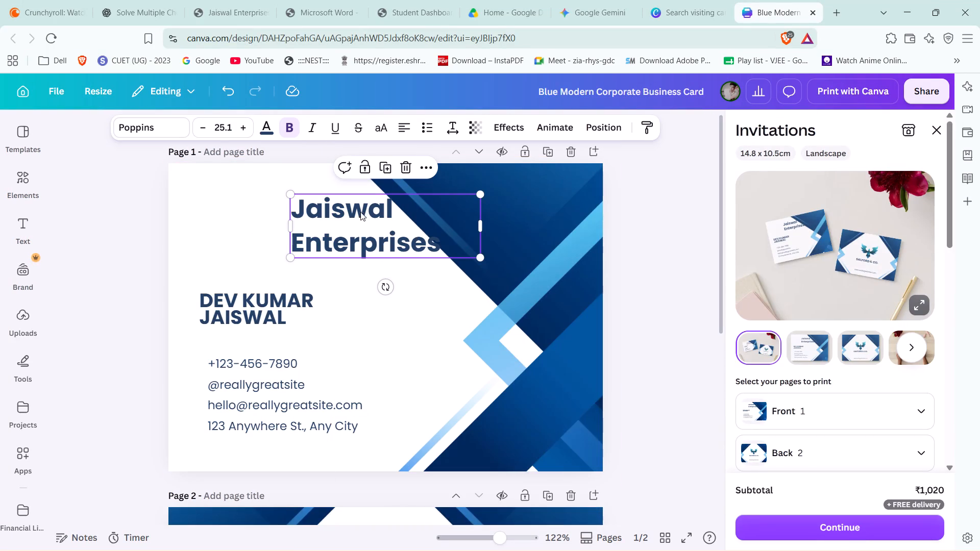
pyautogui.click(425, 167)
pyautogui.click(546, 335)
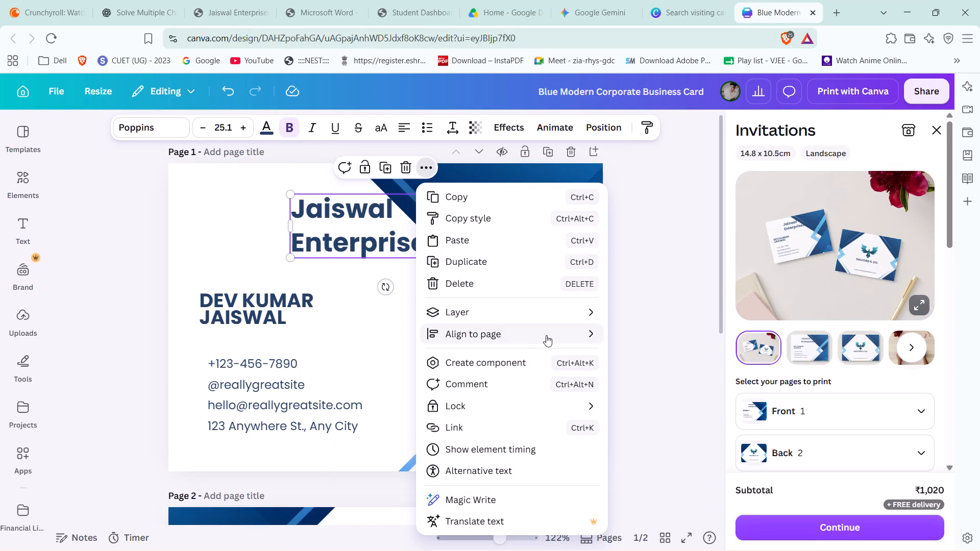
pyautogui.click(618, 338)
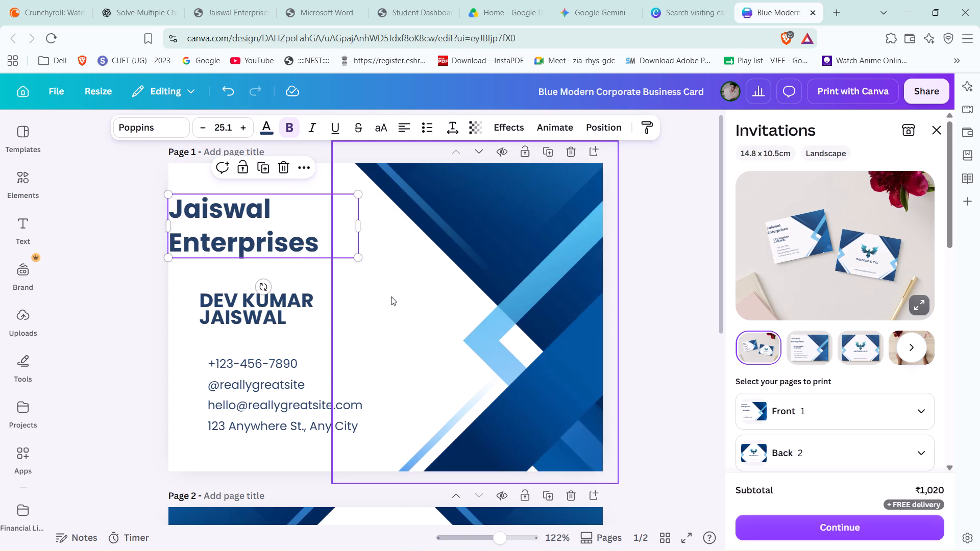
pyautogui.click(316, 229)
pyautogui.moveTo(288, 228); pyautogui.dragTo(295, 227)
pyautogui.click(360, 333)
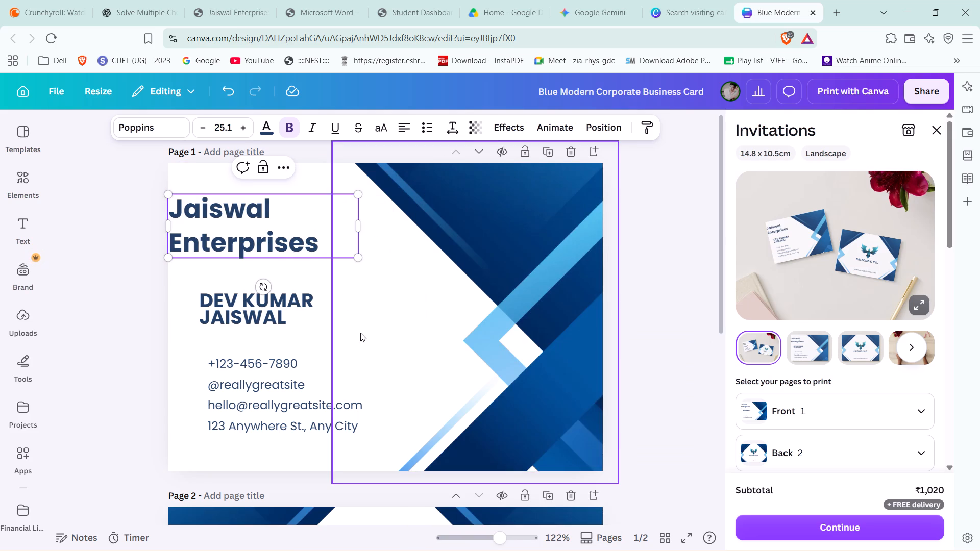
# Move the company name slightly inward from the card's left edge and narrow its text box to the width of "Enterprises".
pyautogui.click(277, 240)
pyautogui.moveTo(269, 232); pyautogui.dragTo(286, 232)
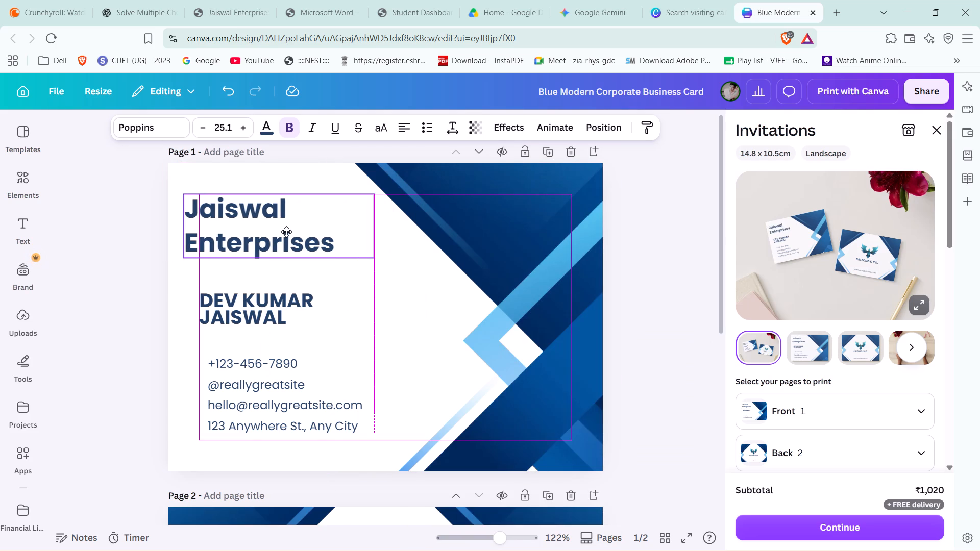
pyautogui.moveTo(286, 232); pyautogui.dragTo(291, 231)
pyautogui.moveTo(386, 222); pyautogui.dragTo(377, 224)
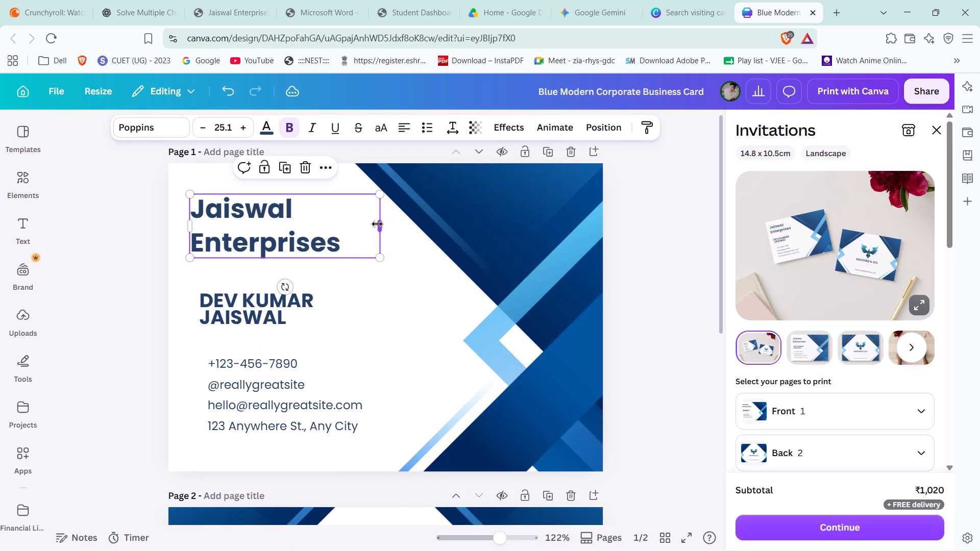
pyautogui.moveTo(377, 224); pyautogui.dragTo(346, 227)
pyautogui.click(266, 223)
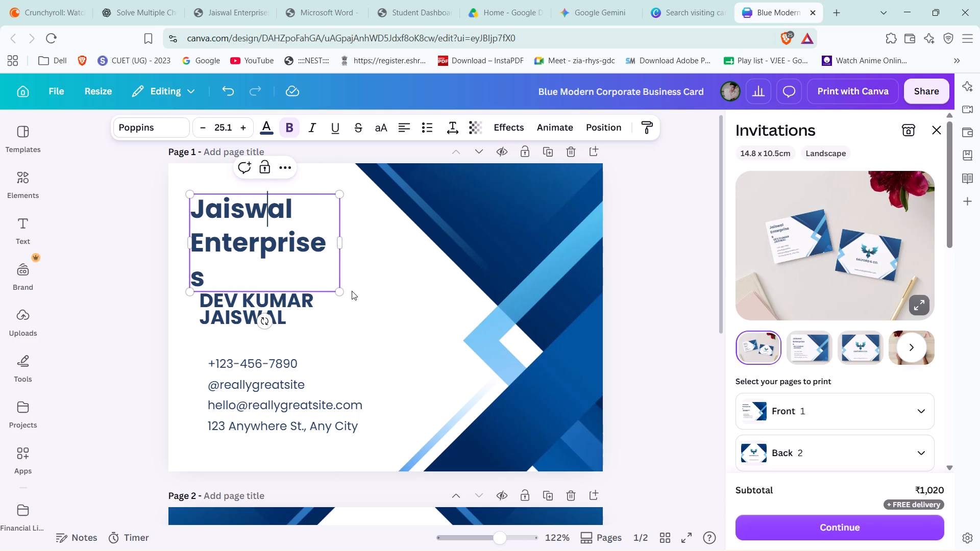
pyautogui.click(340, 242)
pyautogui.click(293, 224)
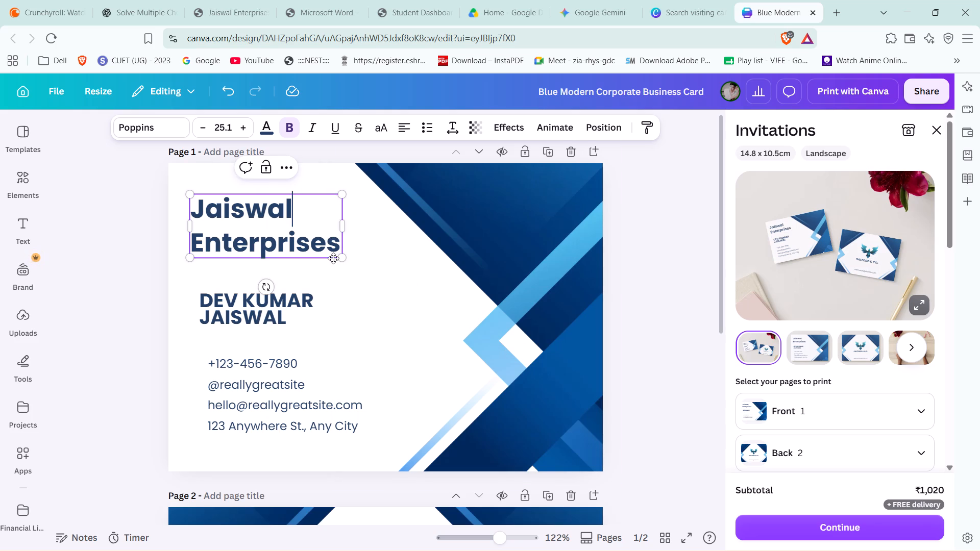
pyautogui.click(313, 273)
# Move the company name slightly higher on the card and enlarge it to a text size of about 31.5.
pyautogui.moveTo(278, 224); pyautogui.dragTo(267, 215)
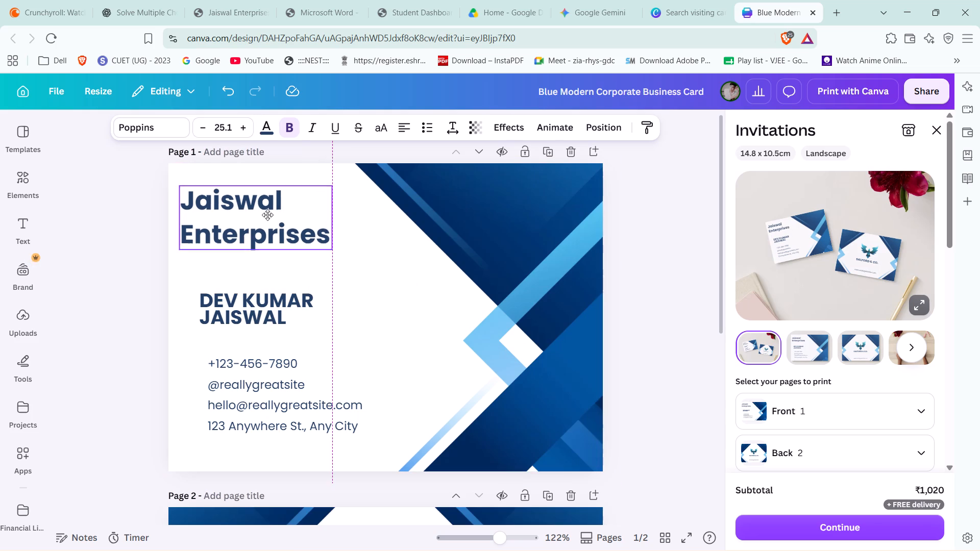
pyautogui.moveTo(267, 215); pyautogui.dragTo(282, 218)
pyautogui.moveTo(350, 253); pyautogui.dragTo(359, 262)
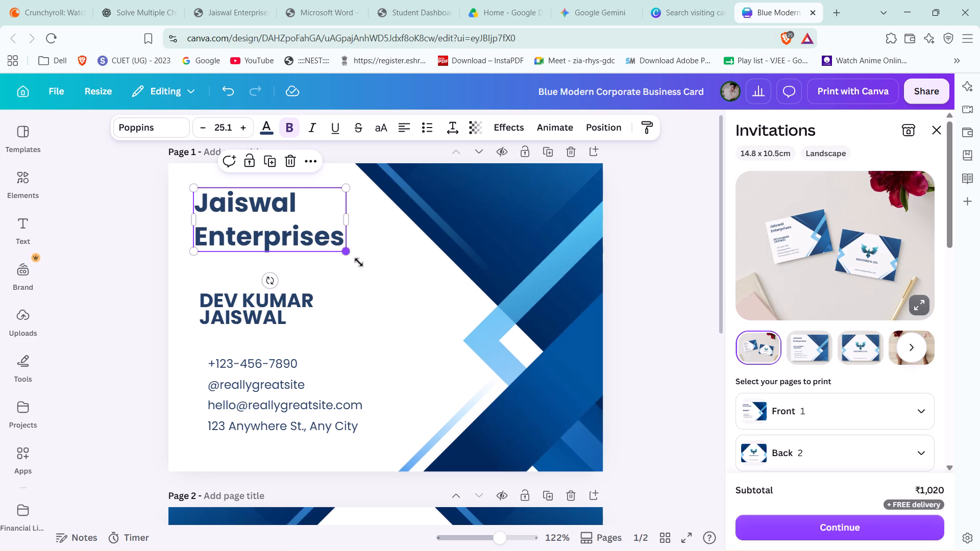
pyautogui.moveTo(359, 262); pyautogui.dragTo(382, 286)
pyautogui.click(277, 222)
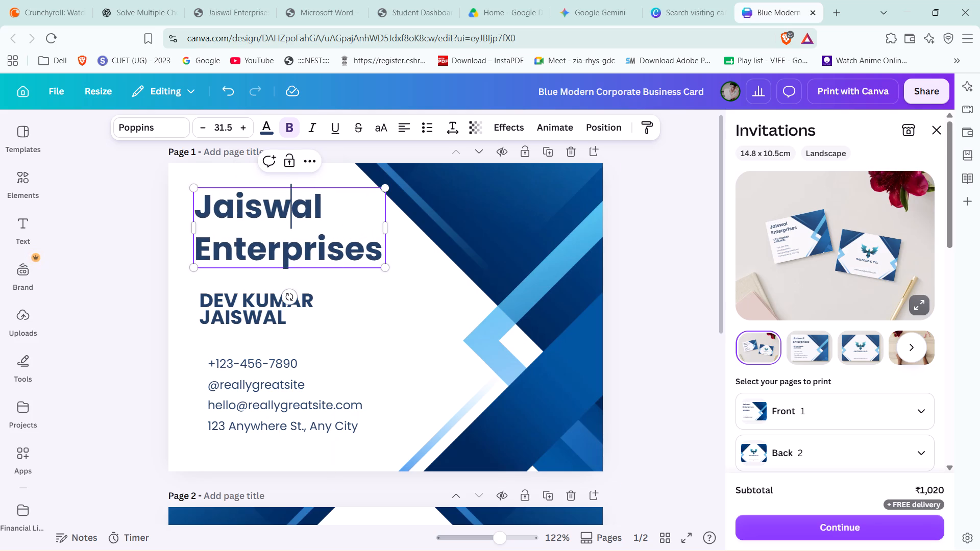
pyautogui.click(311, 336)
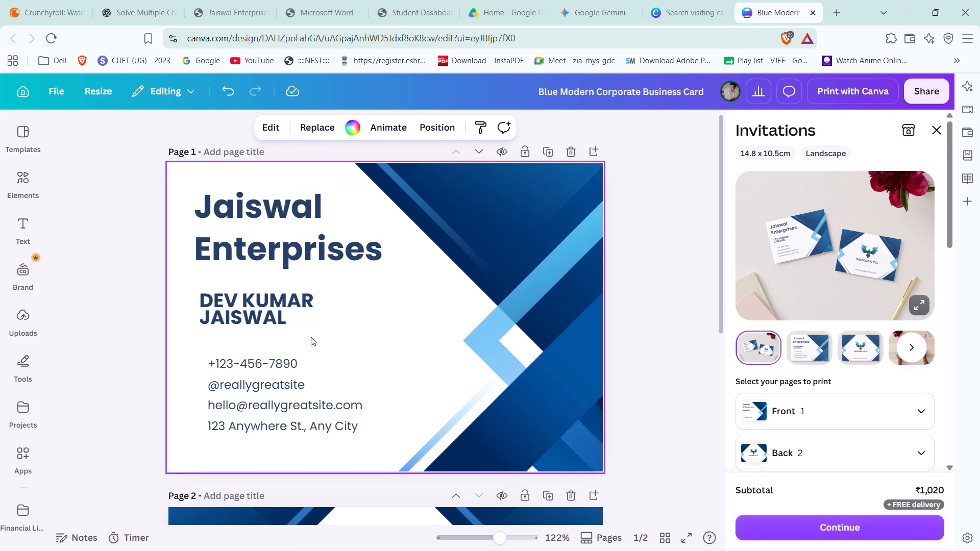
pyautogui.click(287, 226)
pyautogui.click(287, 226)
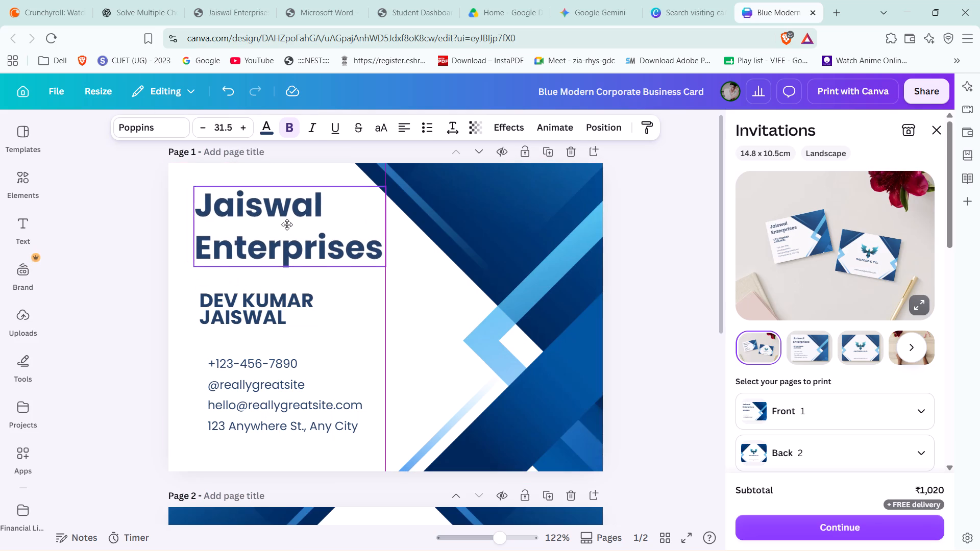
# Retype the company name in capitals as "JAISWAL" and "ENTERPRISES" on separate lines.
pyautogui.click(299, 212)
pyautogui.moveTo(380, 253); pyautogui.dragTo(305, 236)
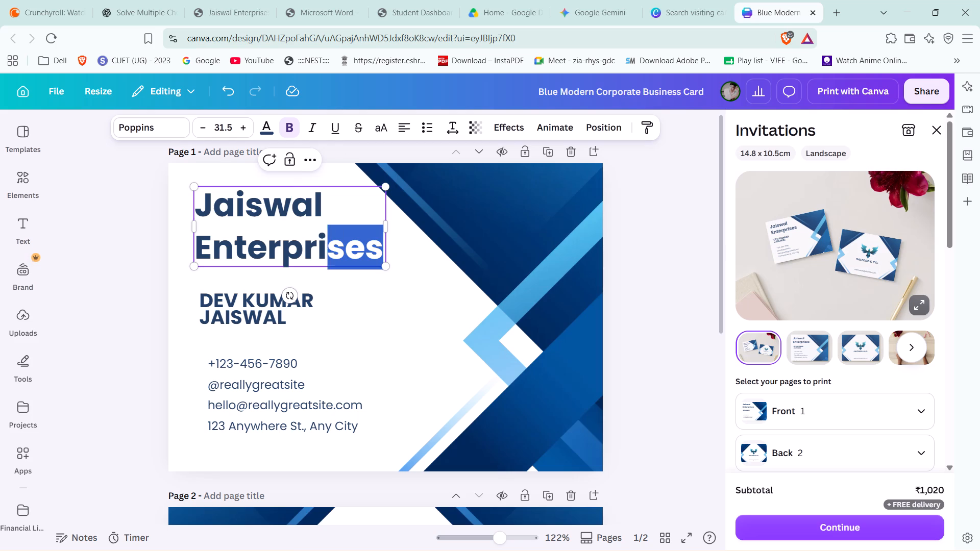
pyautogui.moveTo(305, 236); pyautogui.dragTo(188, 195)
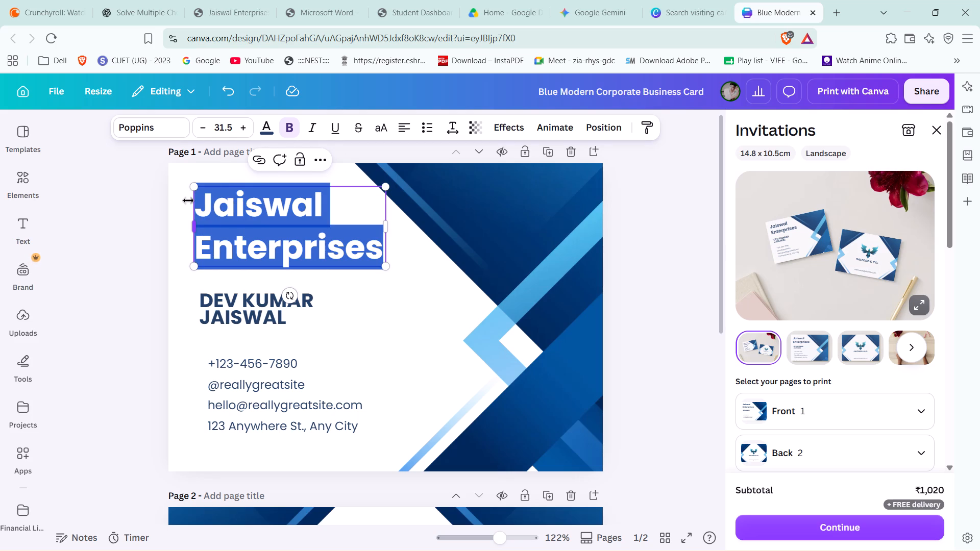
pyautogui.hotkey('ctrl', 'alt', 'a')
pyautogui.press('BackSpace')
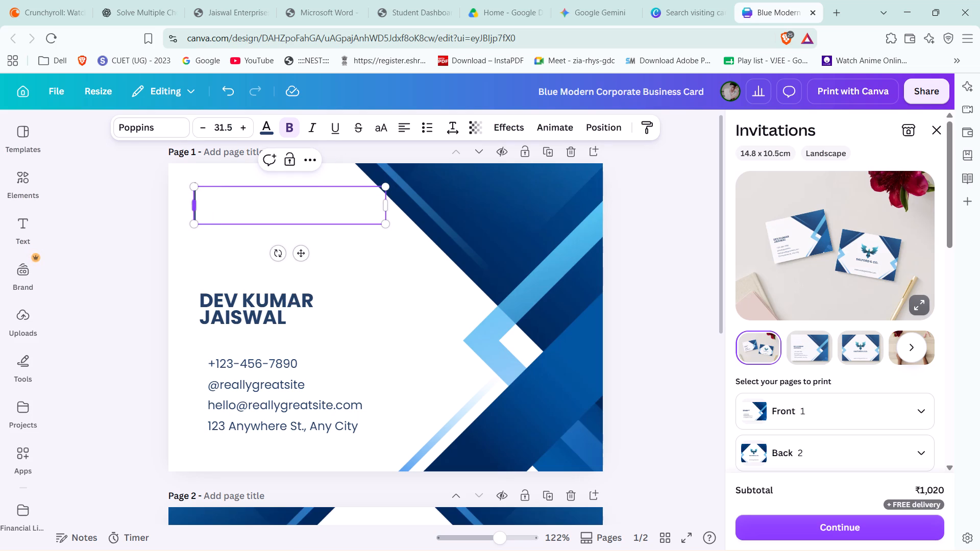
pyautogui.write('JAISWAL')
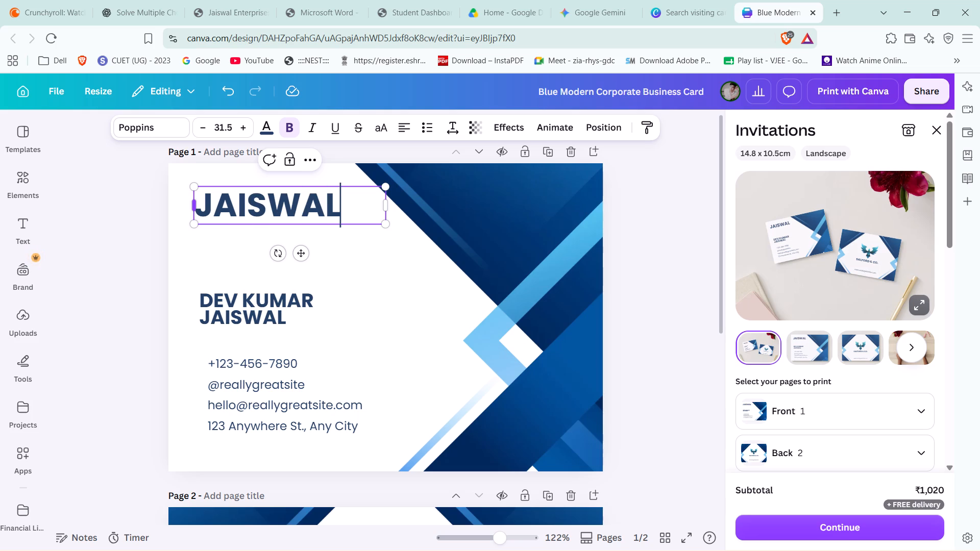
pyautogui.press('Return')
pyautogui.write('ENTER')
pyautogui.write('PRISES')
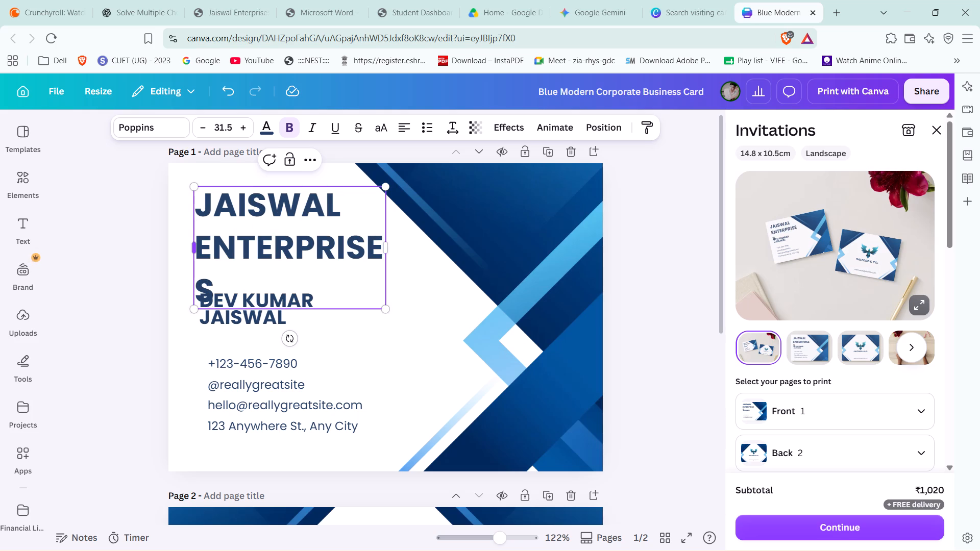
# Widen the company name's text box so that "ENTERPRISES" fits on a single line.
pyautogui.moveTo(388, 247); pyautogui.dragTo(395, 245)
pyautogui.moveTo(395, 245); pyautogui.dragTo(406, 236)
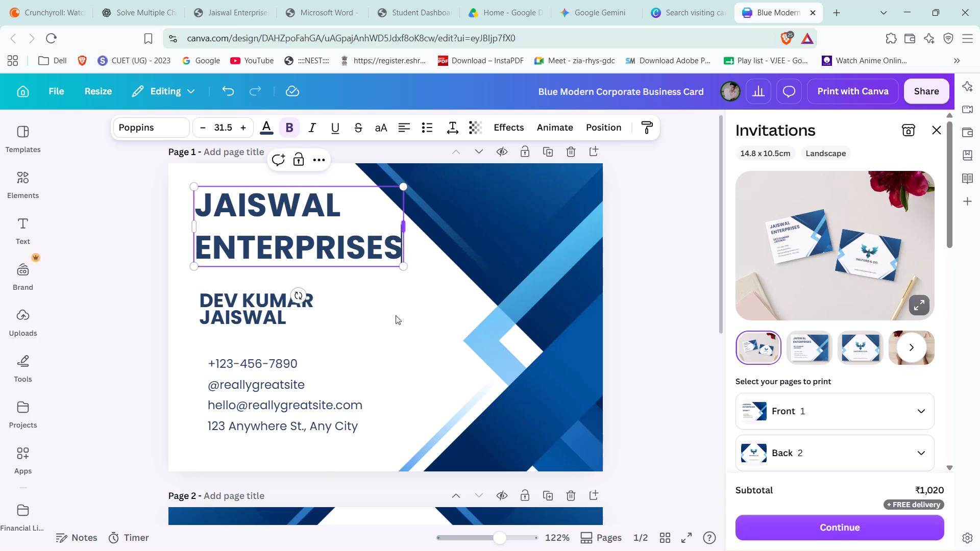
pyautogui.click(318, 329)
pyautogui.click(313, 344)
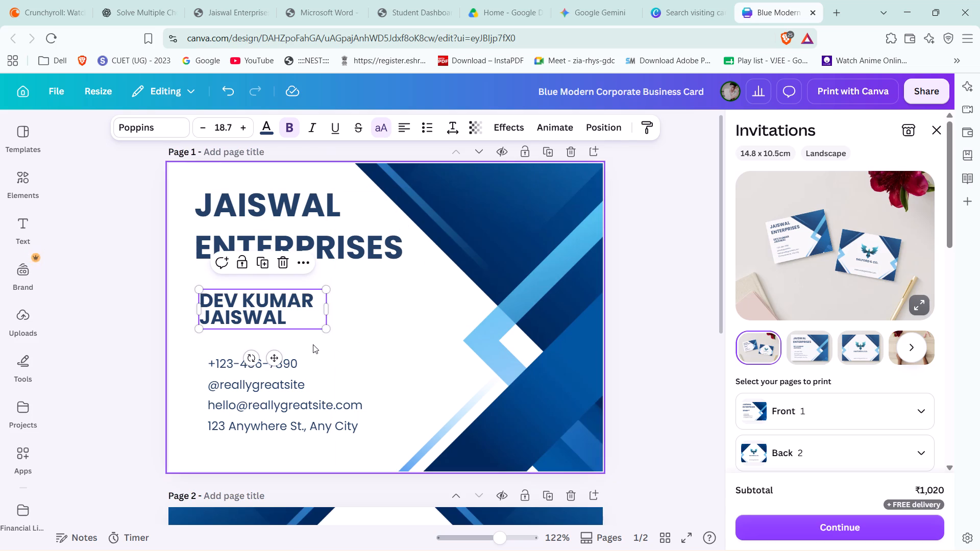
# Move the company name slightly up and closer to the card's left edge.
pyautogui.moveTo(260, 236); pyautogui.dragTo(245, 228)
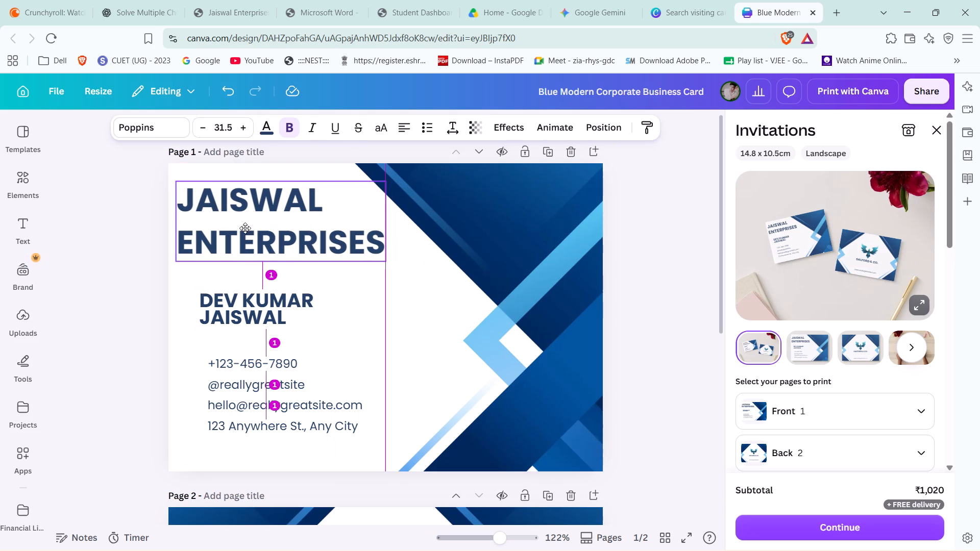
pyautogui.moveTo(245, 228); pyautogui.dragTo(248, 228)
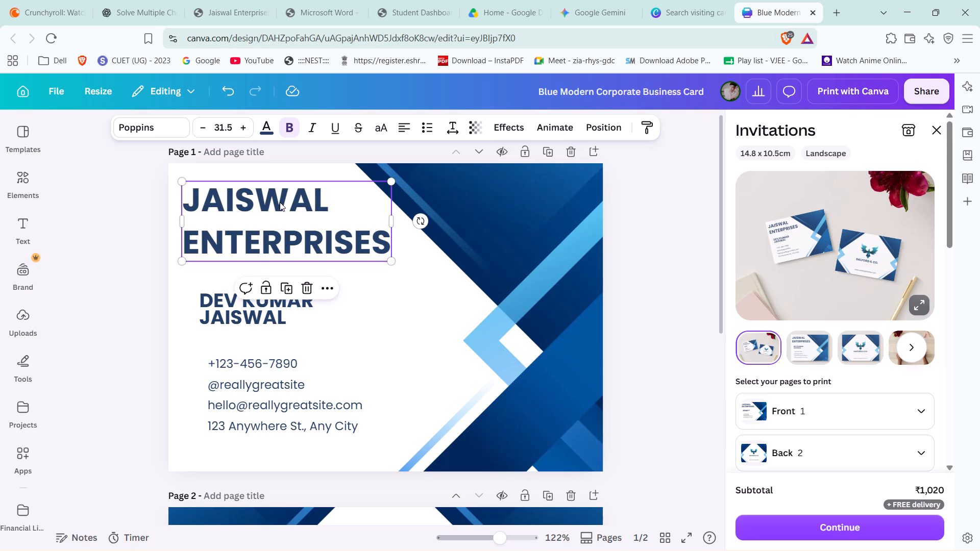
# Indent "JAISWAL" with three leading spaces so it sits roughly centred above "ENTERPRISES".
pyautogui.click(195, 201)
pyautogui.click(186, 197)
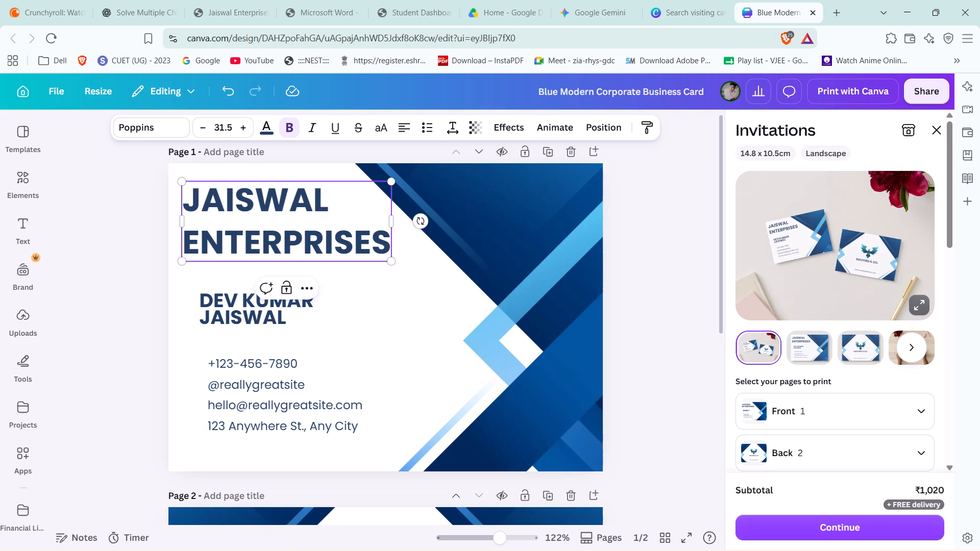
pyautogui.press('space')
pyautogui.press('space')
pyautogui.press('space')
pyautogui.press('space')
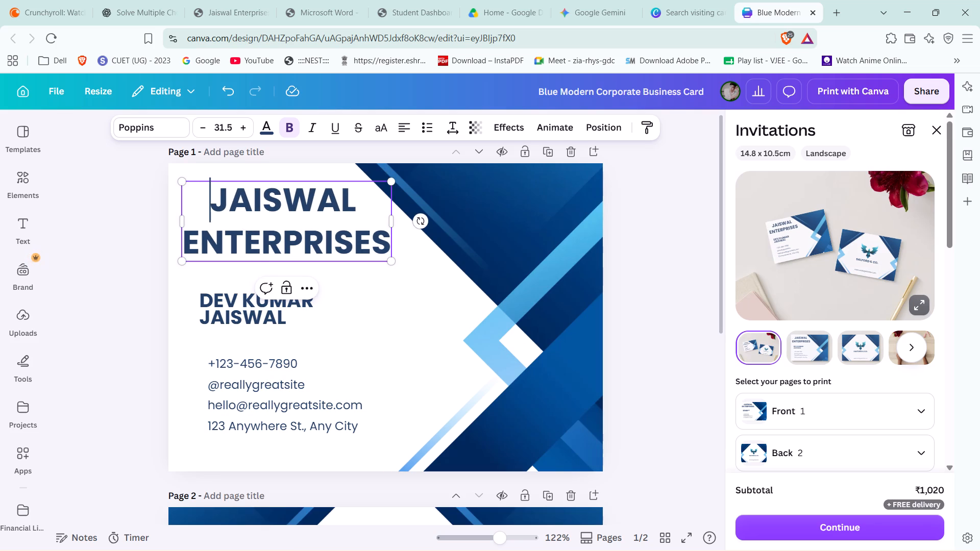
pyautogui.press('BackSpace')
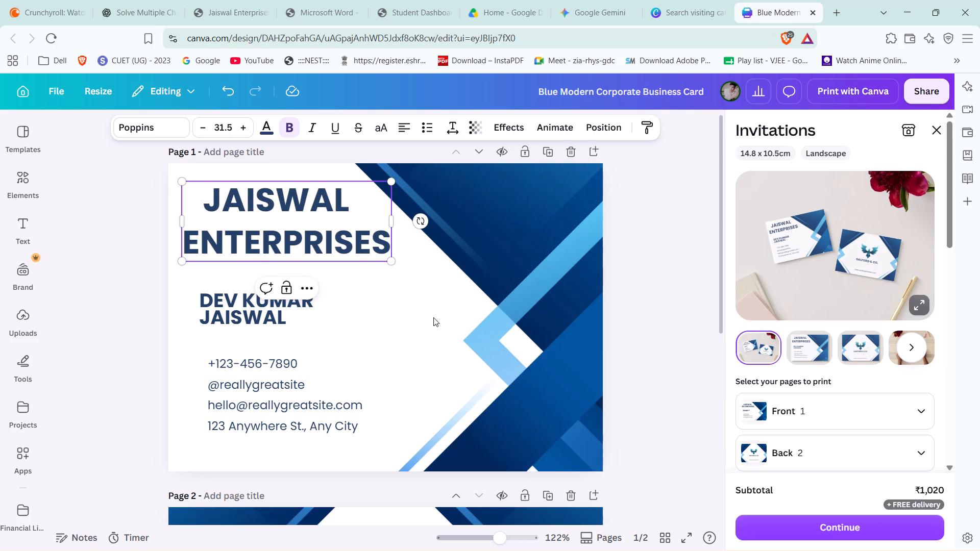
pyautogui.click(316, 338)
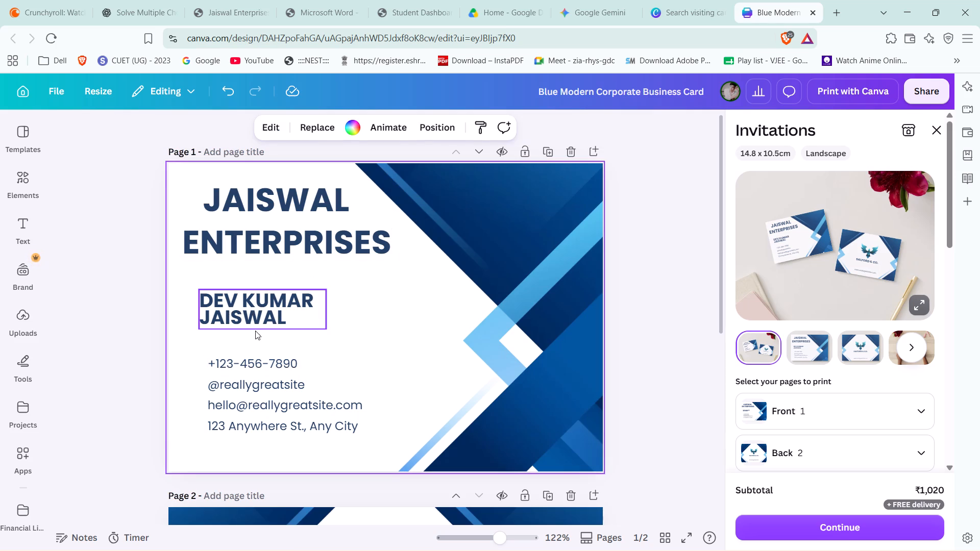
# Nudge the phone number slightly up and line up the cardholder's name with the left edge of the contact details.
pyautogui.click(256, 359)
pyautogui.click(298, 360)
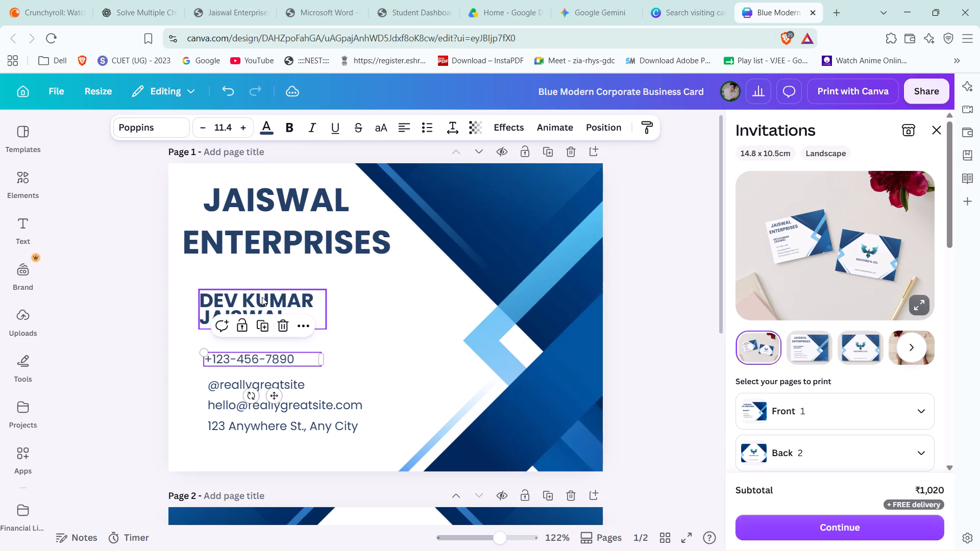
pyautogui.moveTo(262, 297); pyautogui.dragTo(272, 297)
# Replace the placeholder phone number in the contact details with the business's phone number, including the leading plus sign.
pyautogui.click(239, 363)
pyautogui.doubleClick(299, 356)
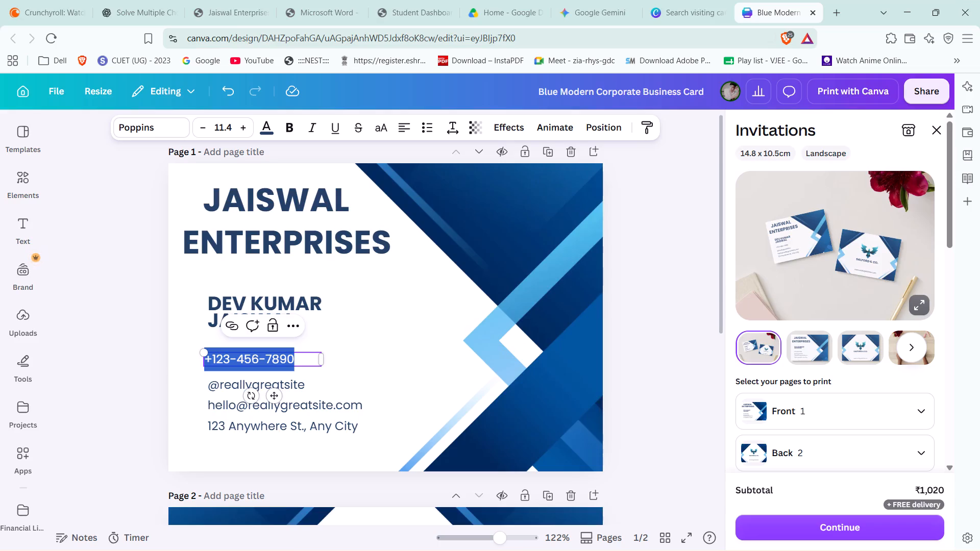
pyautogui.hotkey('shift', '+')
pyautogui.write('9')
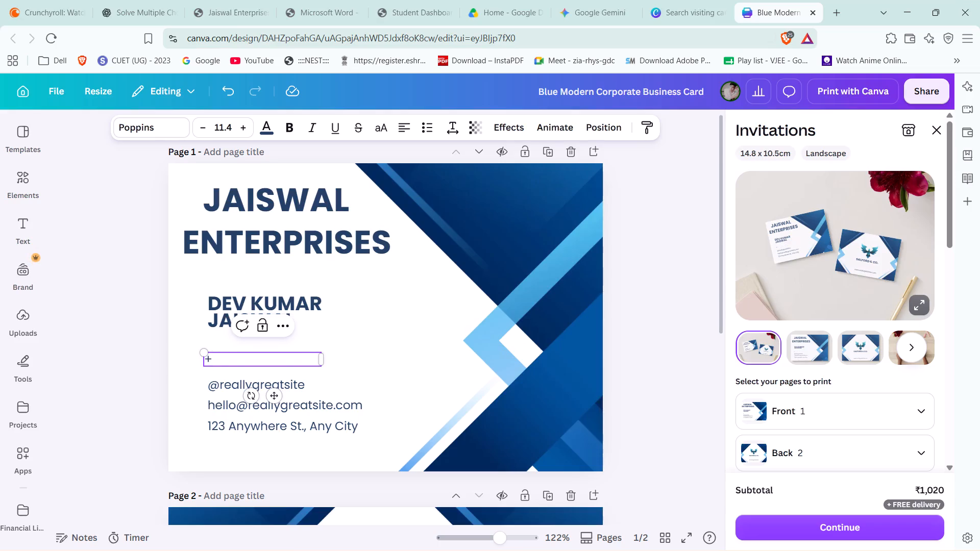
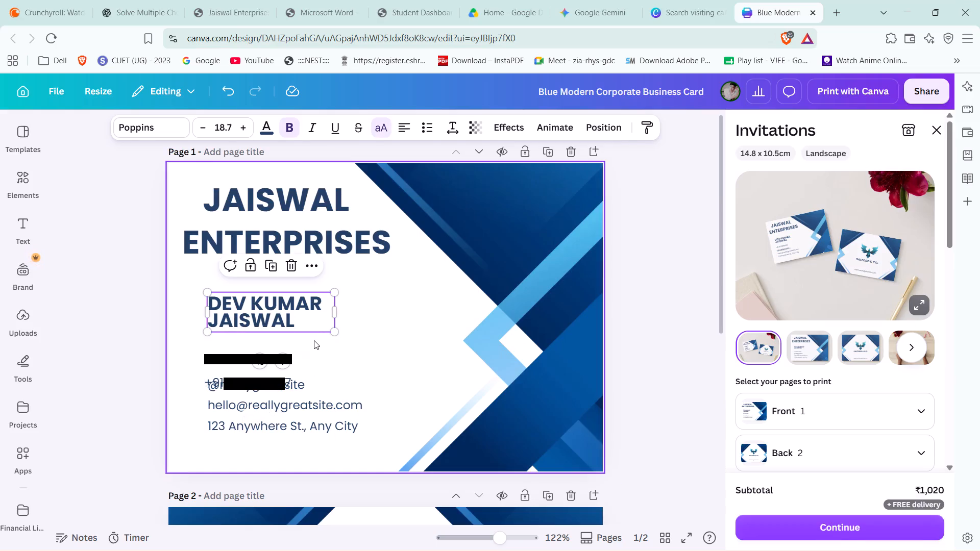
# Move the phone numbers up clear of the placeholder social handle, and delete the social handle and the placeholder e-mail line.
pyautogui.click(314, 340)
pyautogui.moveTo(302, 368); pyautogui.dragTo(301, 353)
pyautogui.click(303, 387)
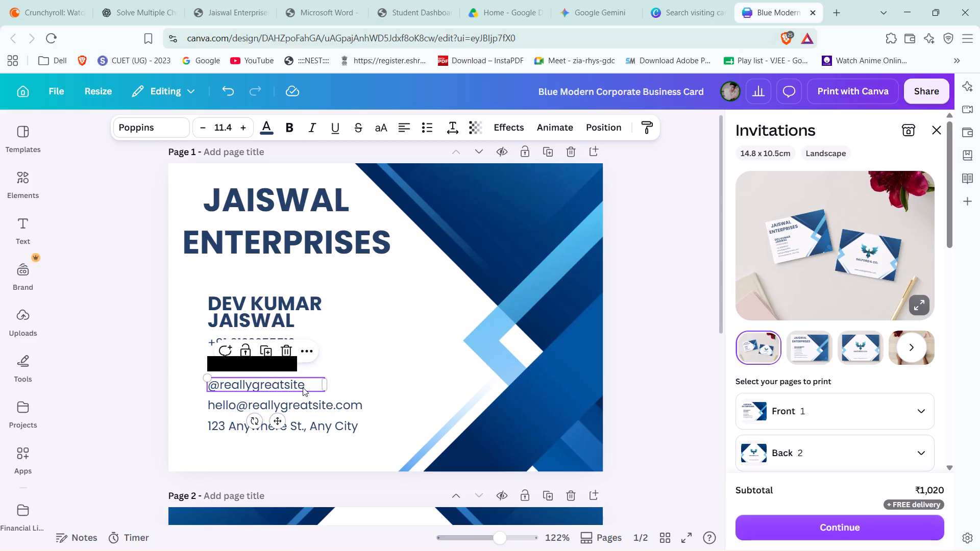
pyautogui.click(287, 353)
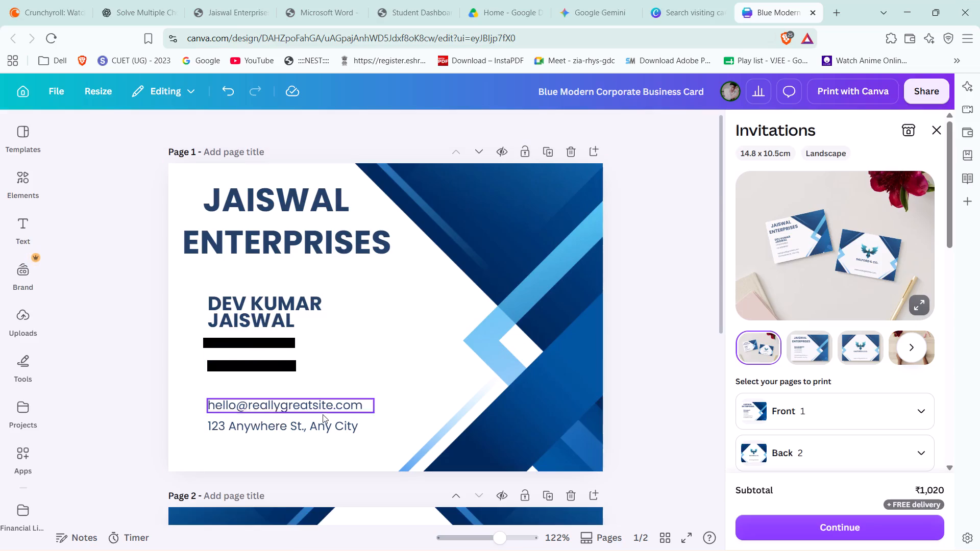
pyautogui.click(320, 405)
pyautogui.click(307, 370)
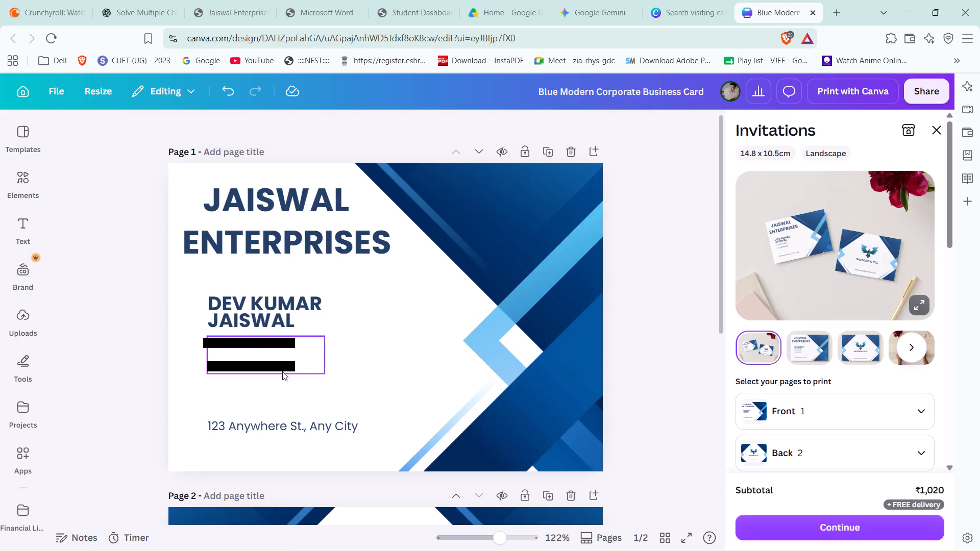
# Move the phone numbers down into the gap between the cardholder's name and the placeholder street address.
pyautogui.moveTo(271, 354); pyautogui.dragTo(272, 359)
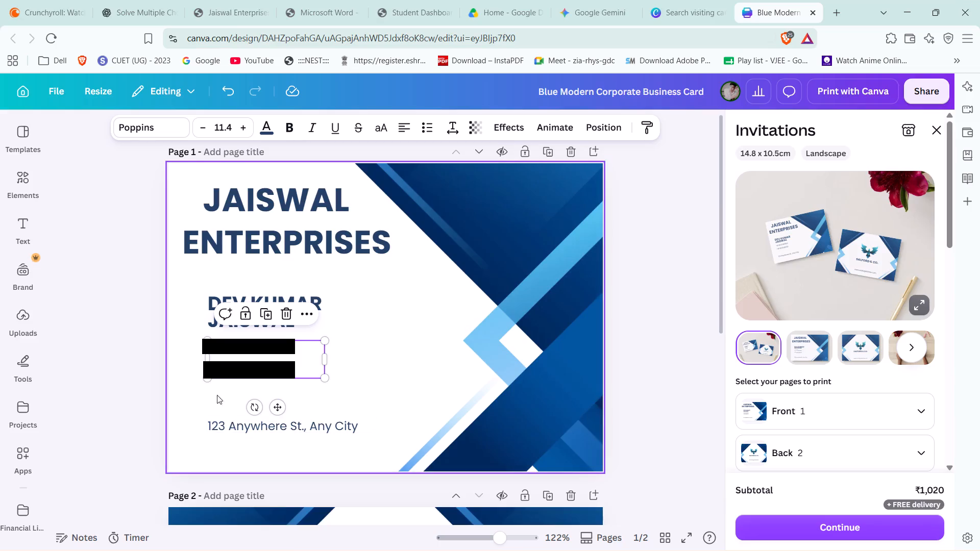
pyautogui.click(192, 399)
pyautogui.moveTo(268, 362); pyautogui.dragTo(268, 374)
pyautogui.click(194, 400)
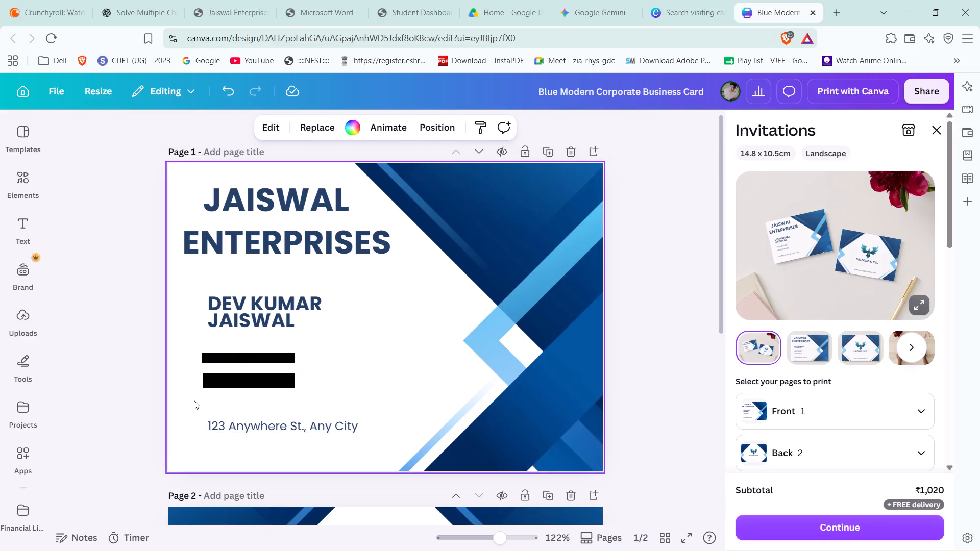
# Replace the placeholder street address with the business's address, with the district followed by the state in brackets and the postal code.
pyautogui.click(246, 423)
pyautogui.hotkey('ctrl', 'a')
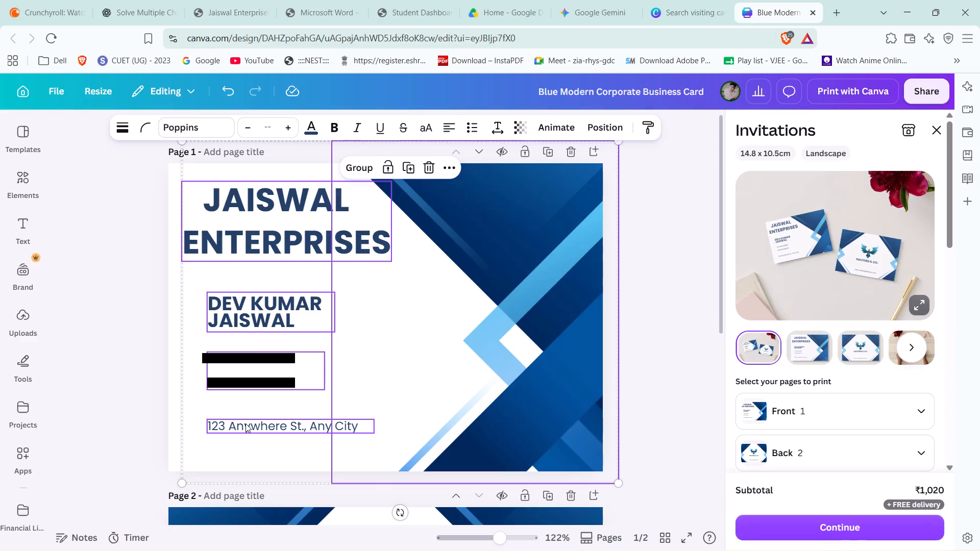
pyautogui.click(246, 423)
pyautogui.click(246, 423)
pyautogui.click(234, 443)
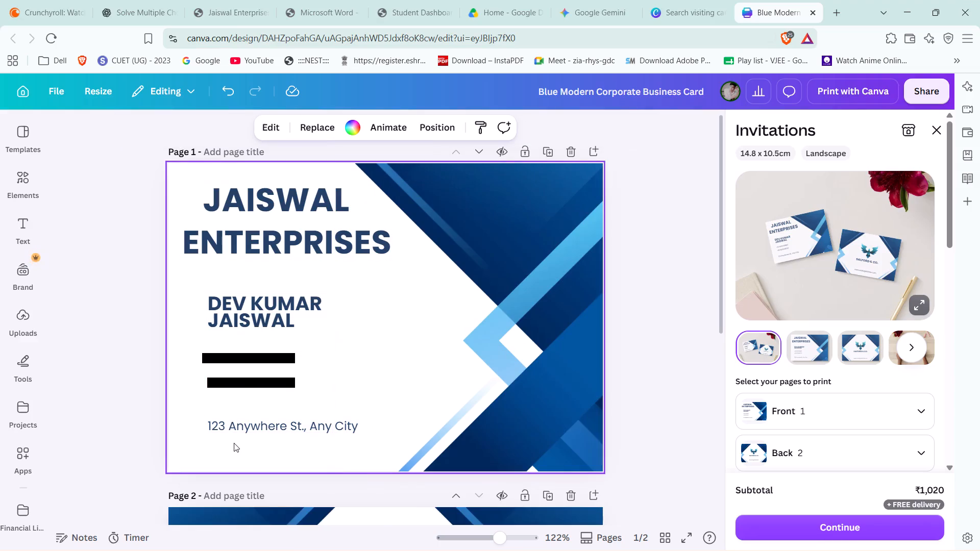
pyautogui.click(239, 425)
pyautogui.click(239, 425)
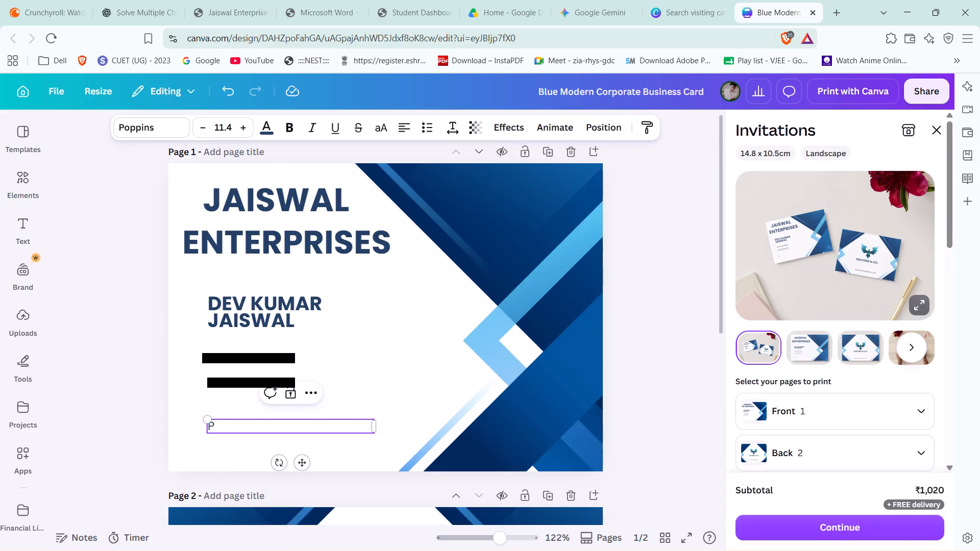
pyautogui.press('BackSpace')
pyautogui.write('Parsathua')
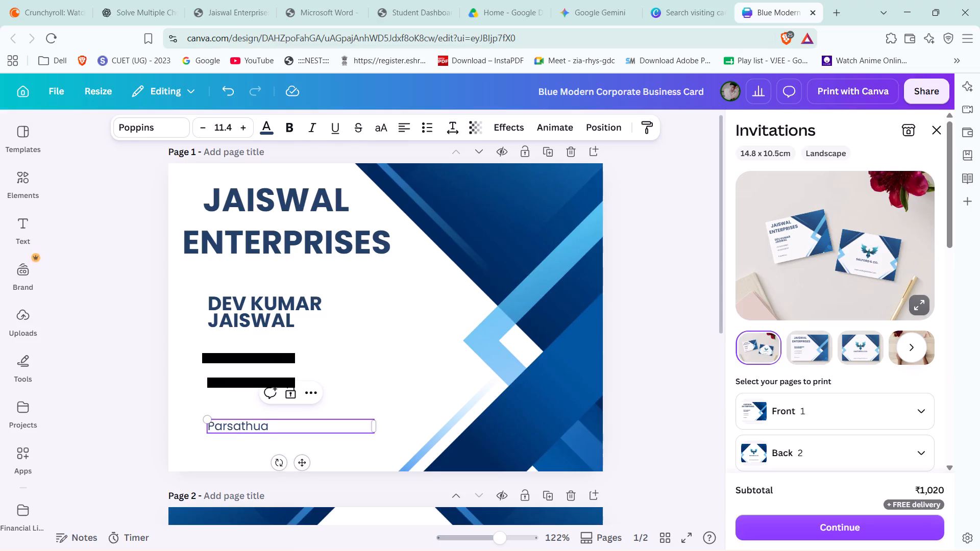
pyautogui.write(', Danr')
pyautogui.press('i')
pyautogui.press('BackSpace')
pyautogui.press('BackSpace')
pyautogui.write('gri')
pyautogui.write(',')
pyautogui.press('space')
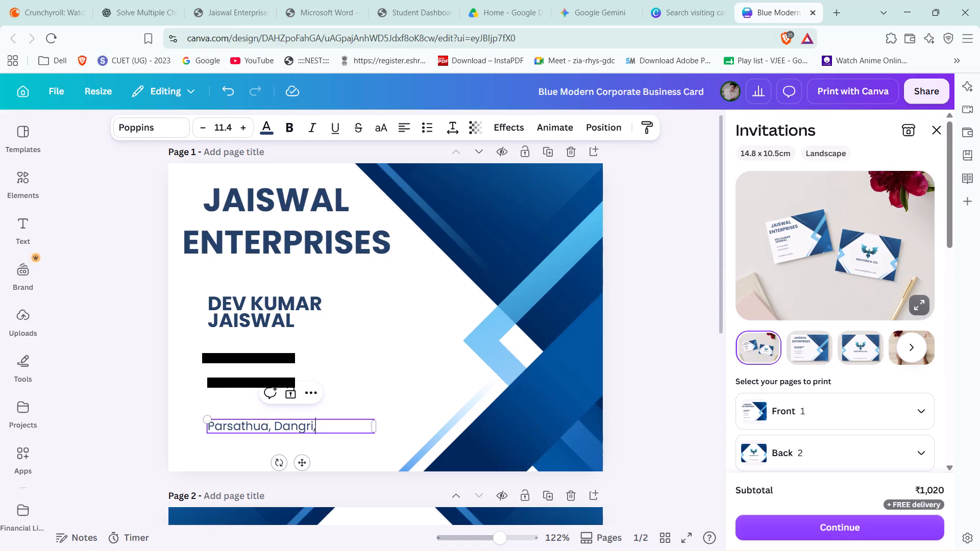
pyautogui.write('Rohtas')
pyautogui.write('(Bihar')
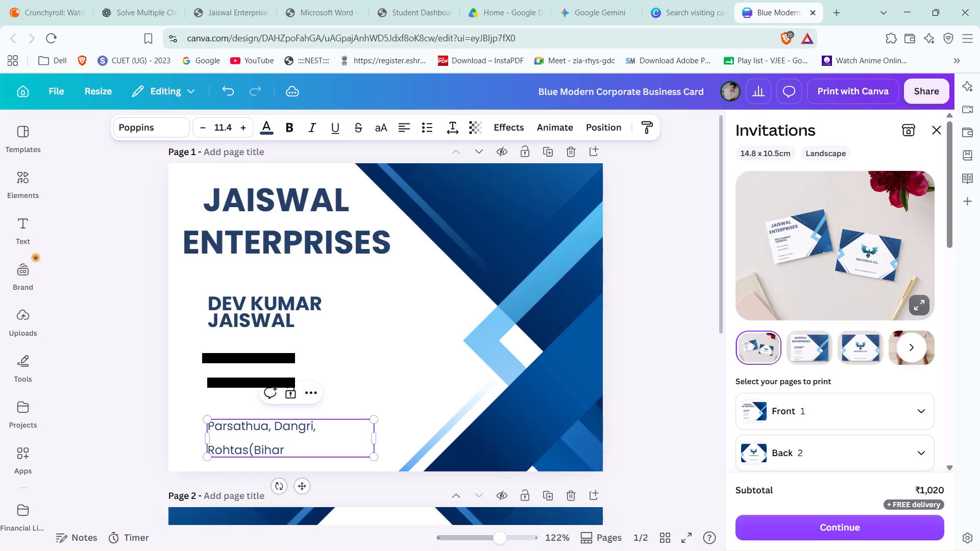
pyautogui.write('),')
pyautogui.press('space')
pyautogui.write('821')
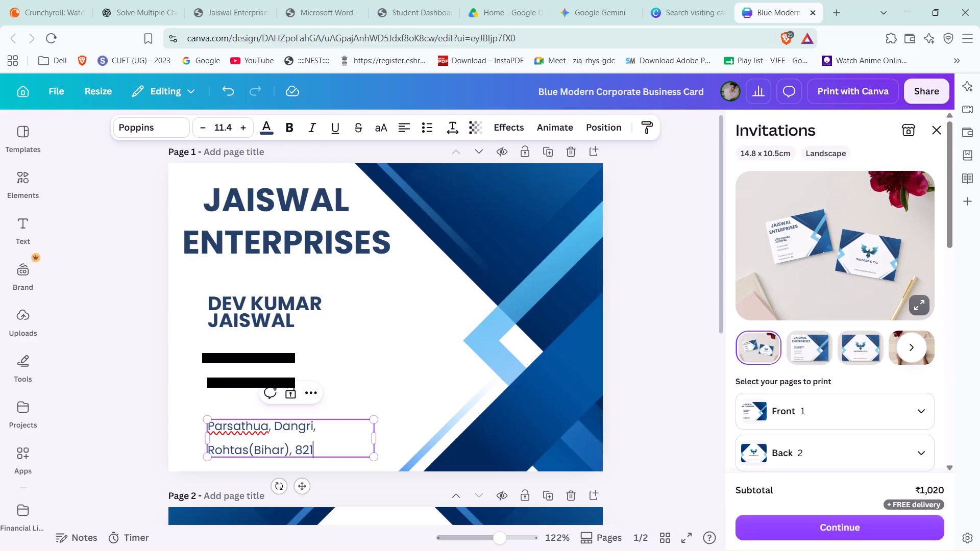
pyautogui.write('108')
# Add the address's first word, flagged by the spell checker, to the dictionary.
pyautogui.rightClick(237, 425)
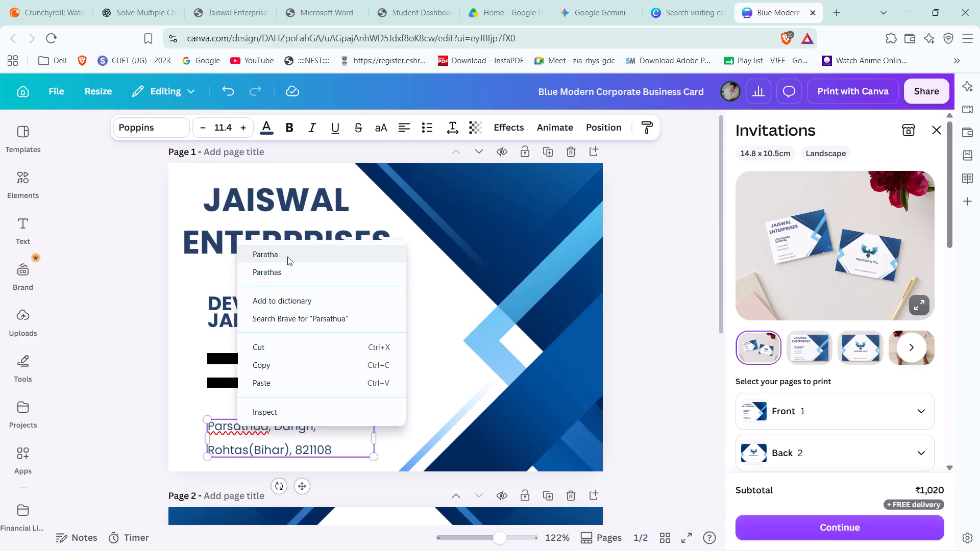
pyautogui.click(290, 309)
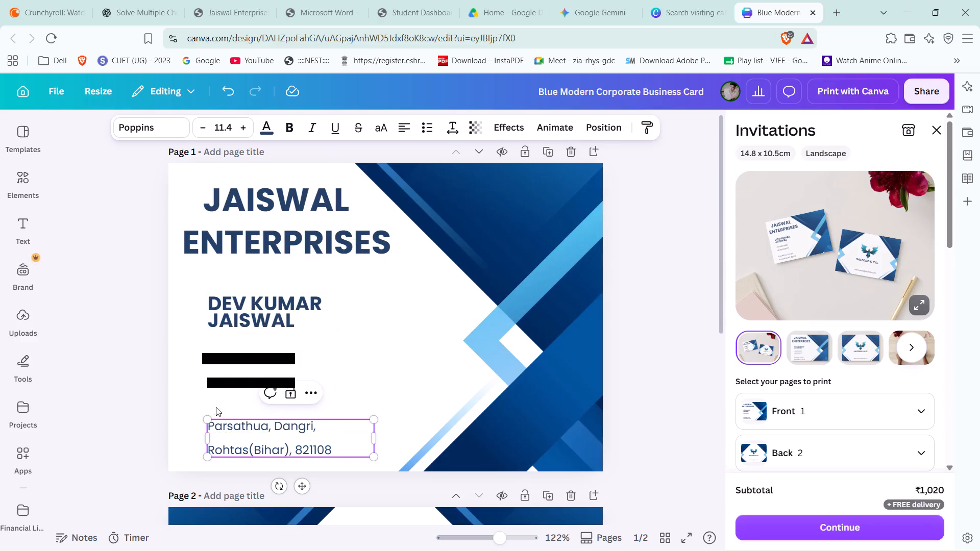
pyautogui.click(186, 403)
# Nudge the two-line address slightly up, closer to the phone numbers.
pyautogui.click(252, 438)
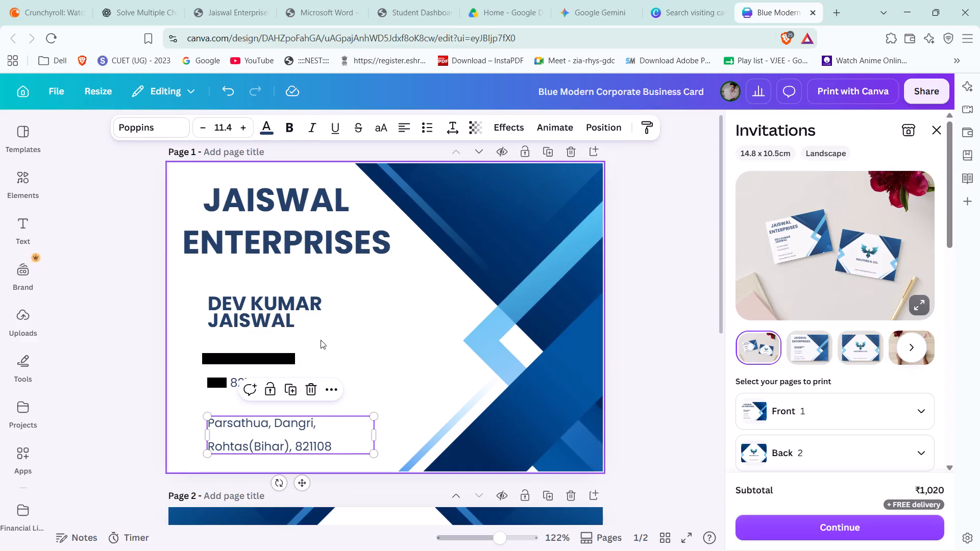
pyautogui.click(177, 384)
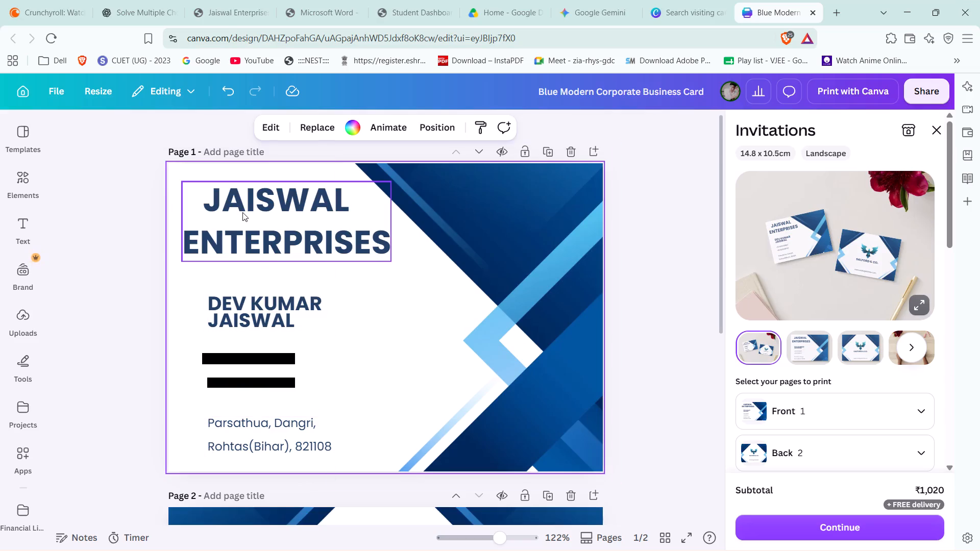
# Move the company name down and slightly inward from the card's edge, and bring the cardholder's name up close beneath it.
pyautogui.moveTo(264, 216); pyautogui.dragTo(263, 230)
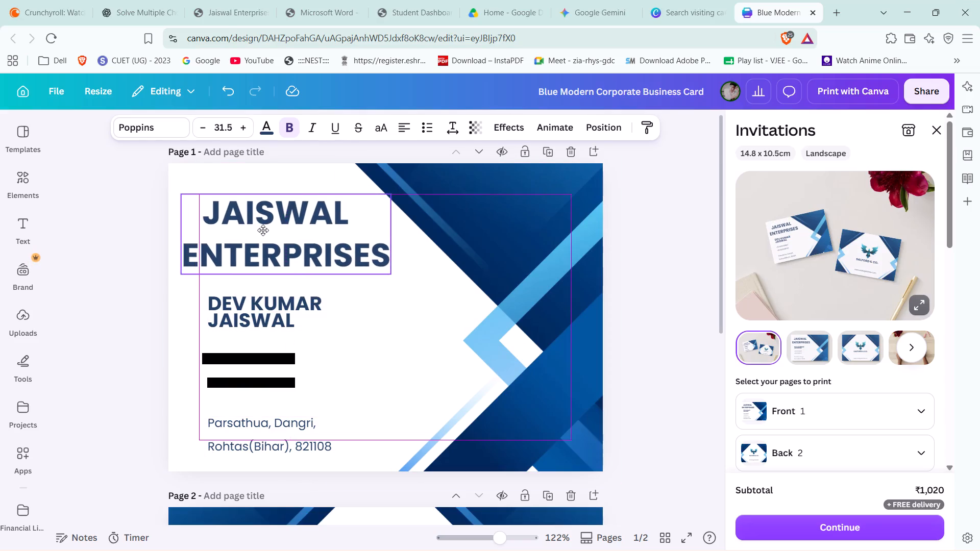
pyautogui.moveTo(263, 230); pyautogui.dragTo(264, 237)
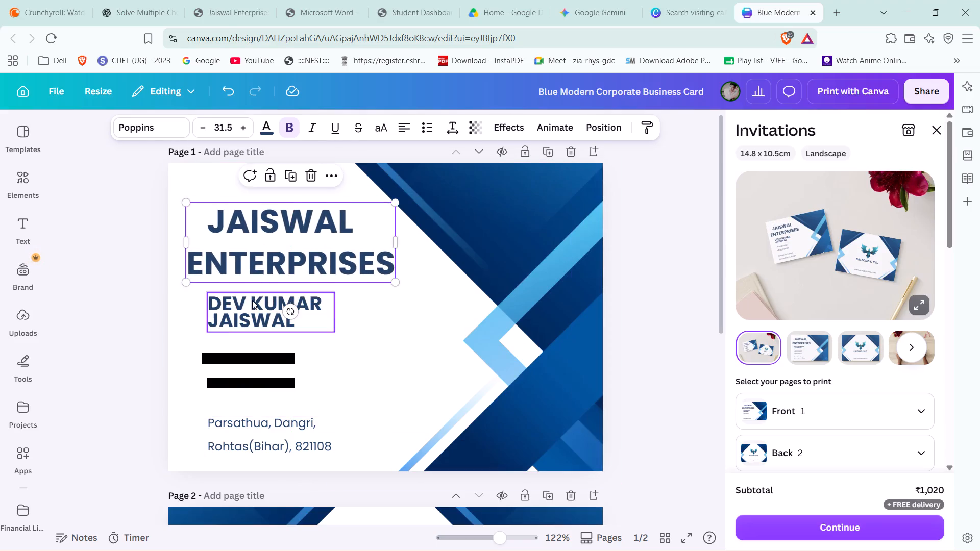
pyautogui.click(252, 300)
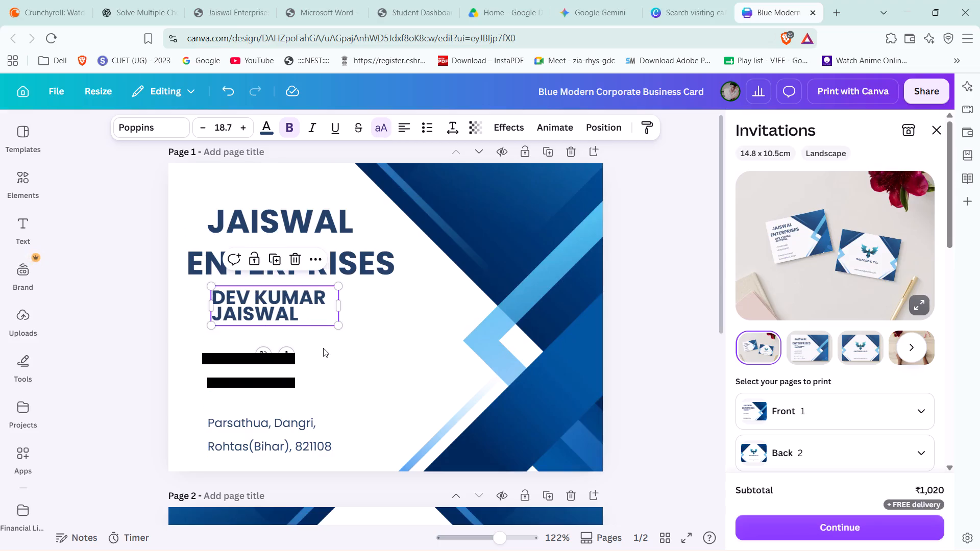
# Move the phone numbers slightly up and line up their left edge with the cardholder's name.
pyautogui.click(226, 371)
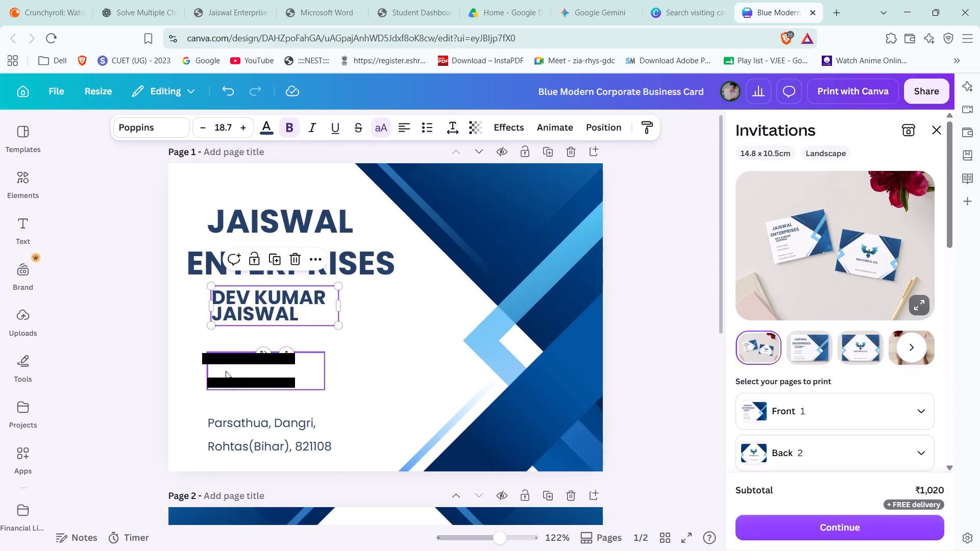
pyautogui.moveTo(226, 370); pyautogui.dragTo(230, 366)
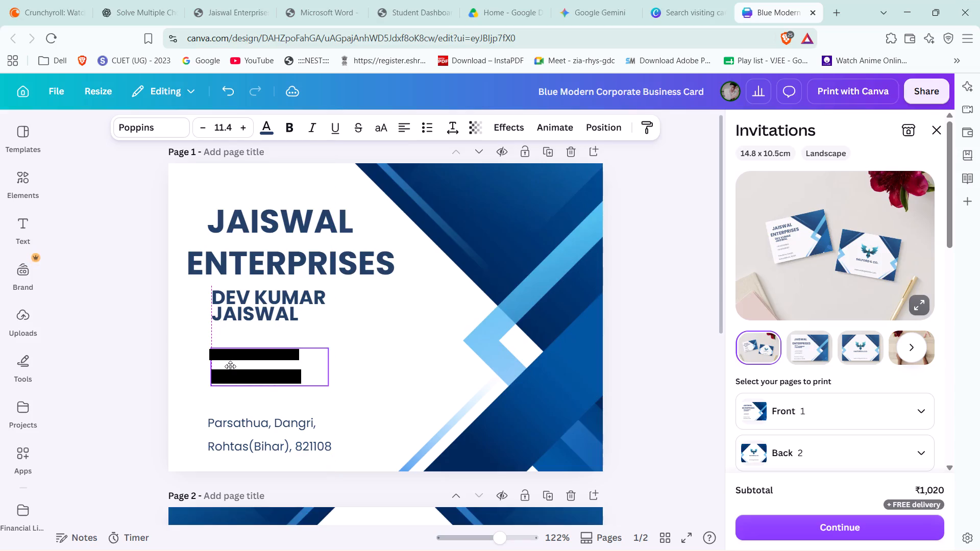
pyautogui.moveTo(230, 366); pyautogui.dragTo(233, 365)
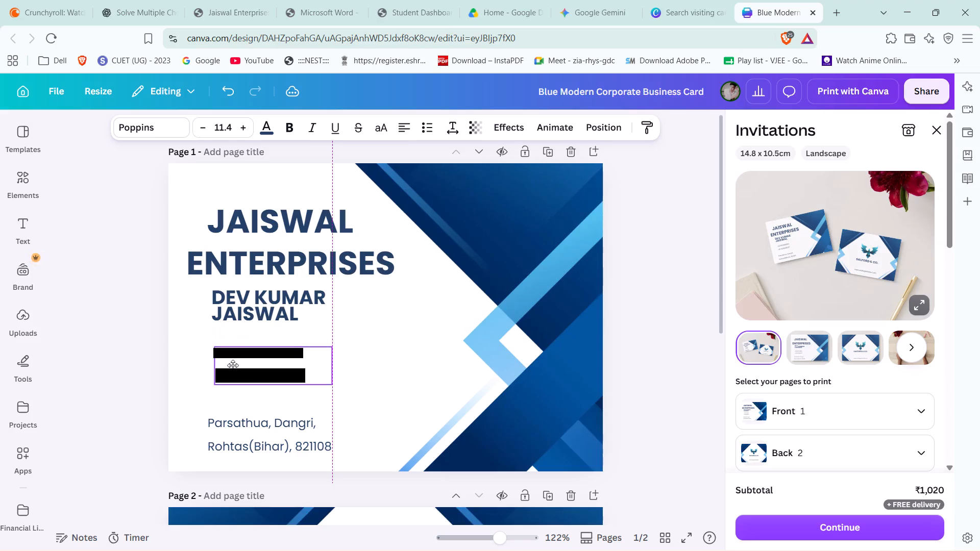
pyautogui.moveTo(233, 365); pyautogui.dragTo(229, 366)
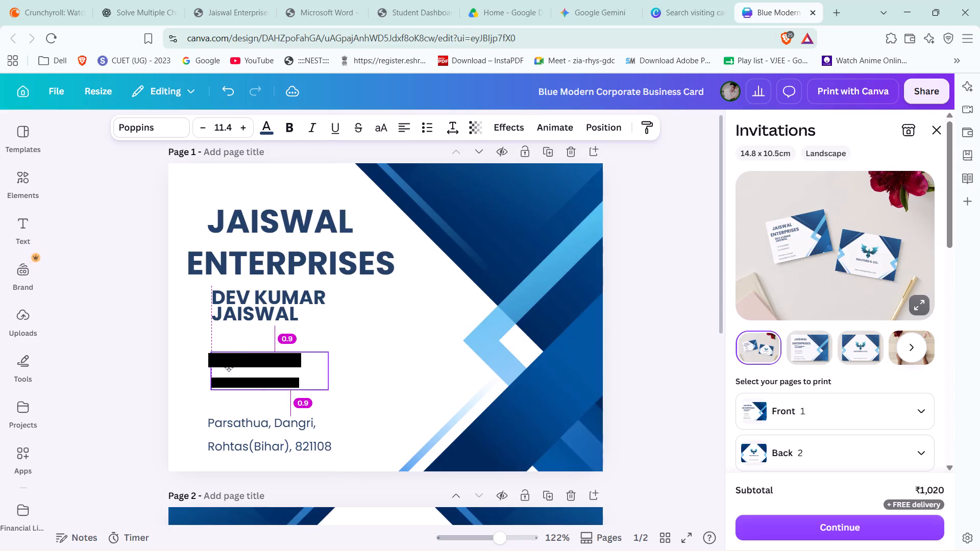
pyautogui.moveTo(229, 366); pyautogui.dragTo(230, 363)
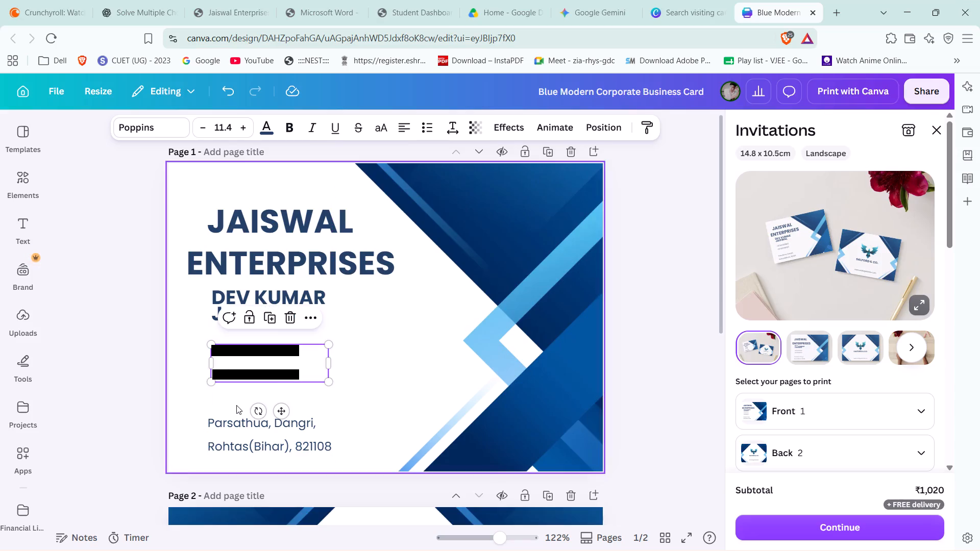
# Move the address up closer to the phone numbers and line up its left edge with them.
pyautogui.moveTo(248, 430); pyautogui.dragTo(248, 415)
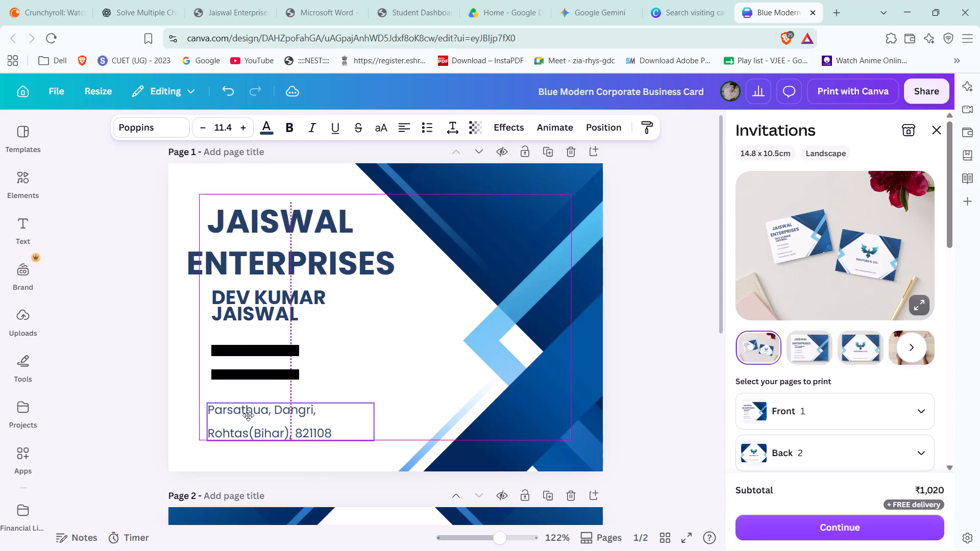
pyautogui.moveTo(248, 415); pyautogui.dragTo(251, 411)
pyautogui.click(194, 395)
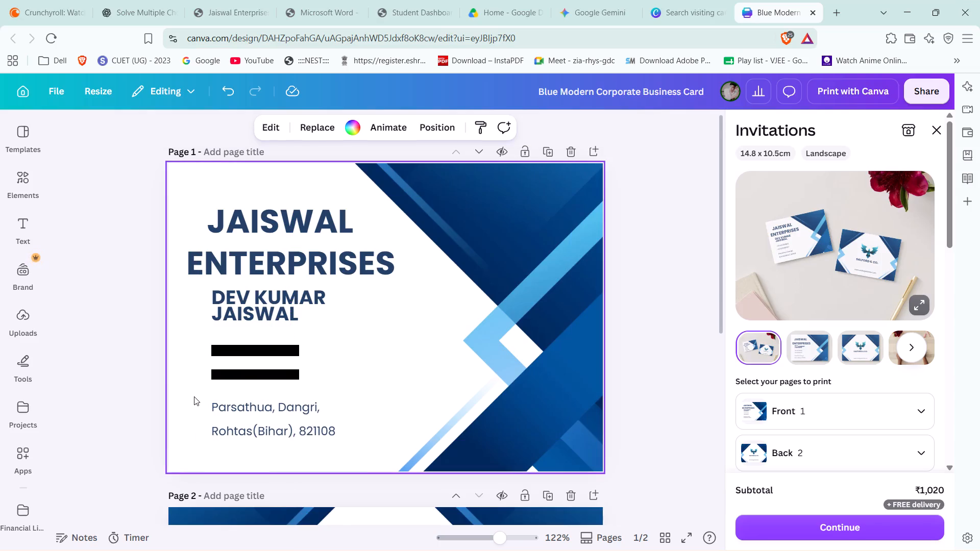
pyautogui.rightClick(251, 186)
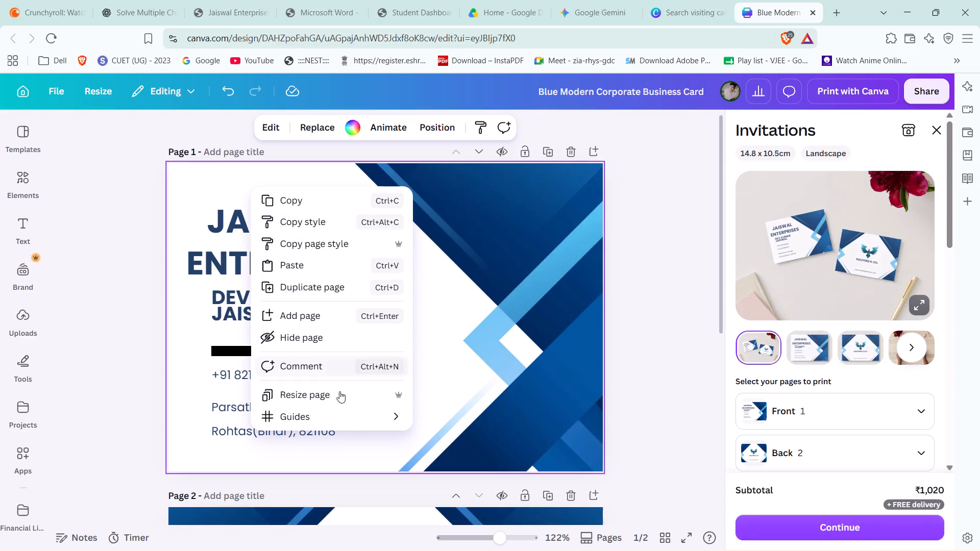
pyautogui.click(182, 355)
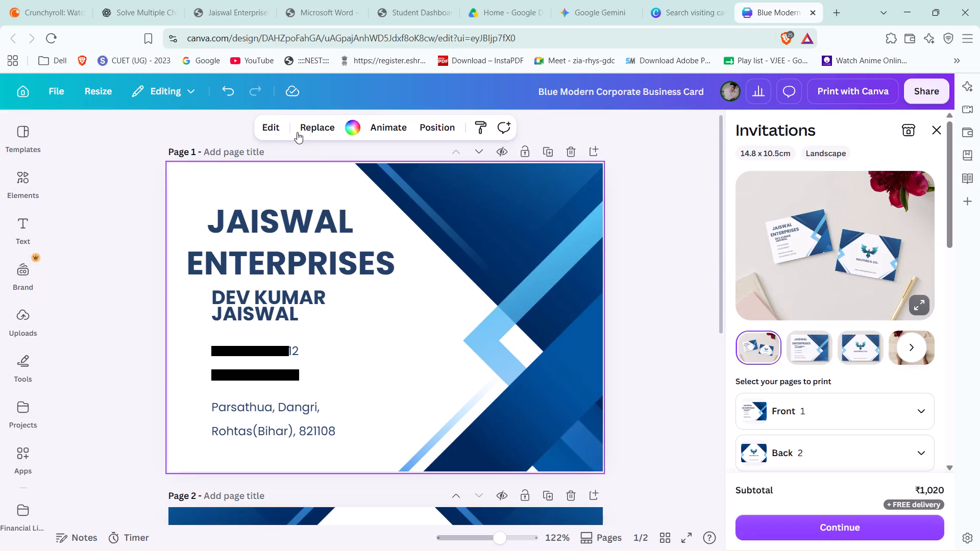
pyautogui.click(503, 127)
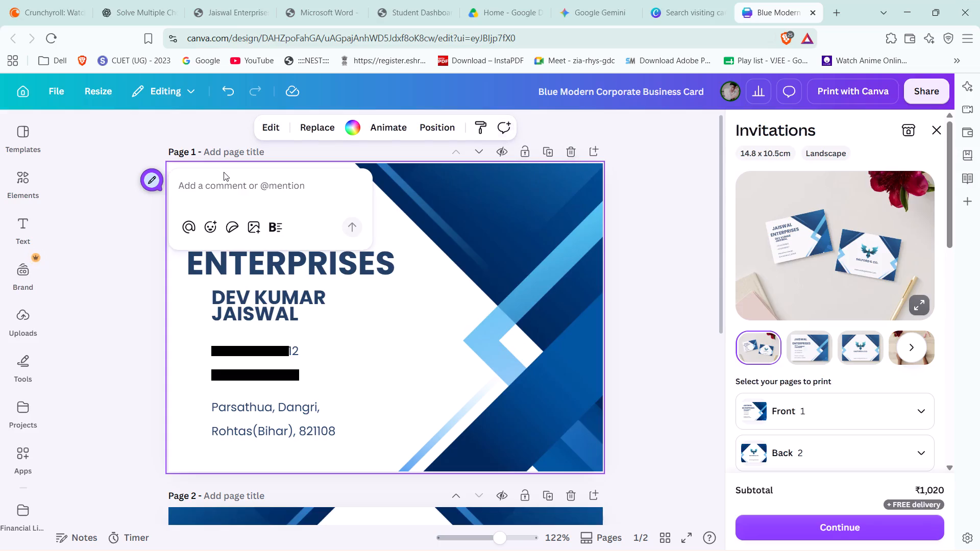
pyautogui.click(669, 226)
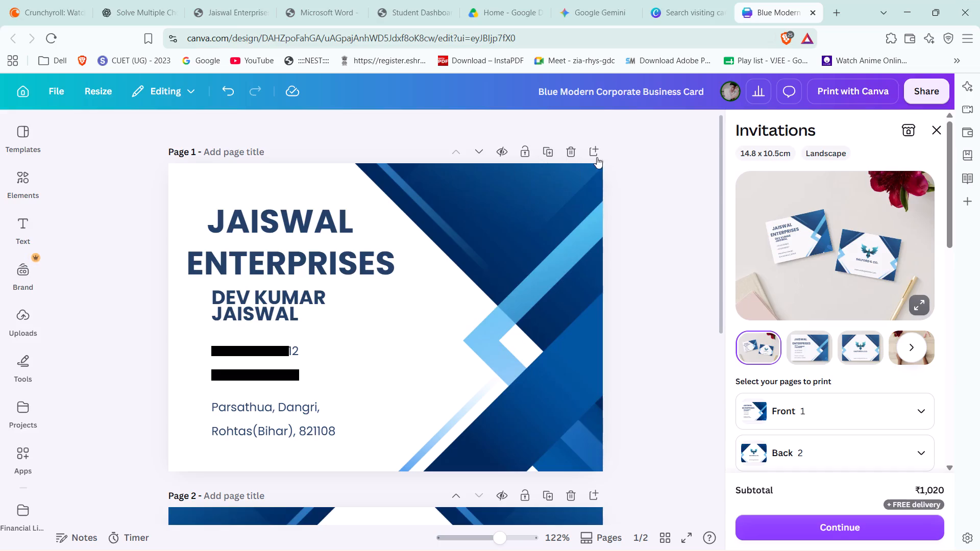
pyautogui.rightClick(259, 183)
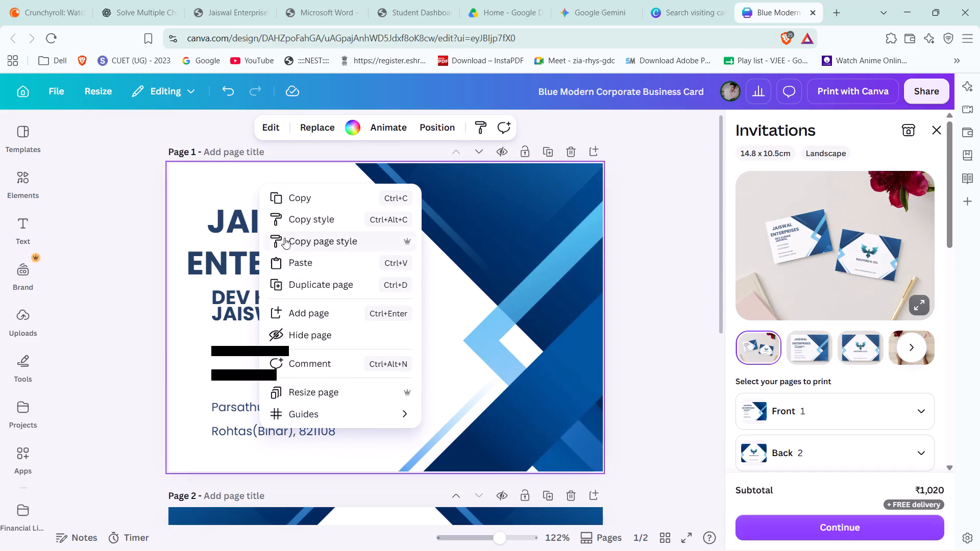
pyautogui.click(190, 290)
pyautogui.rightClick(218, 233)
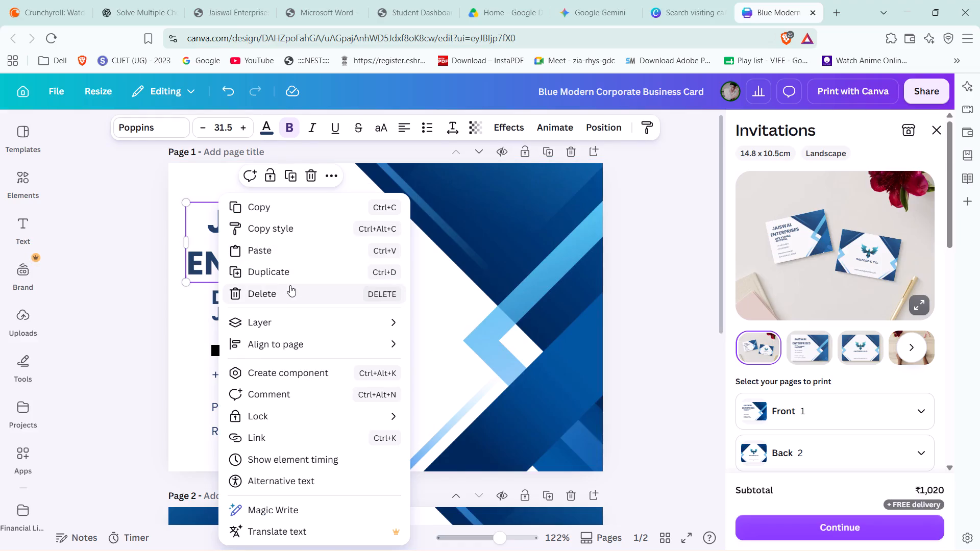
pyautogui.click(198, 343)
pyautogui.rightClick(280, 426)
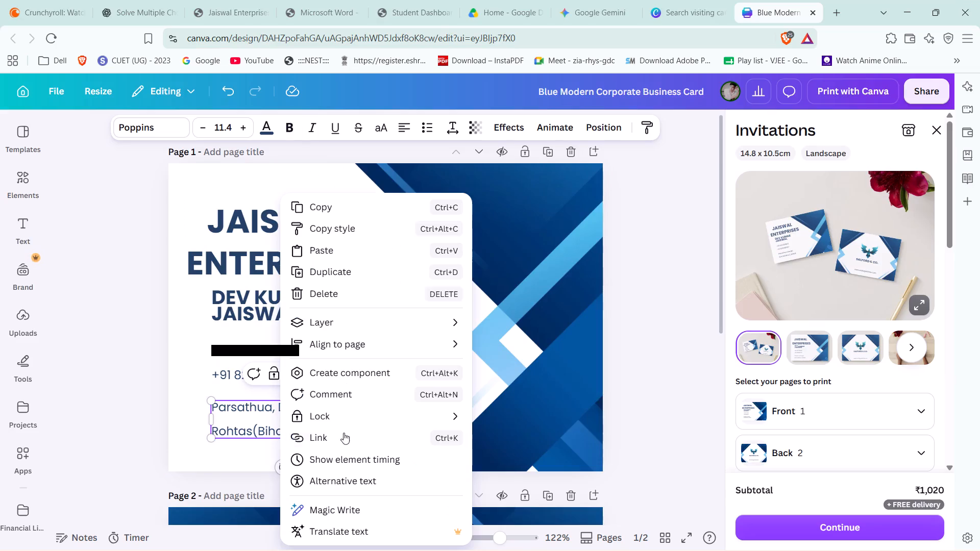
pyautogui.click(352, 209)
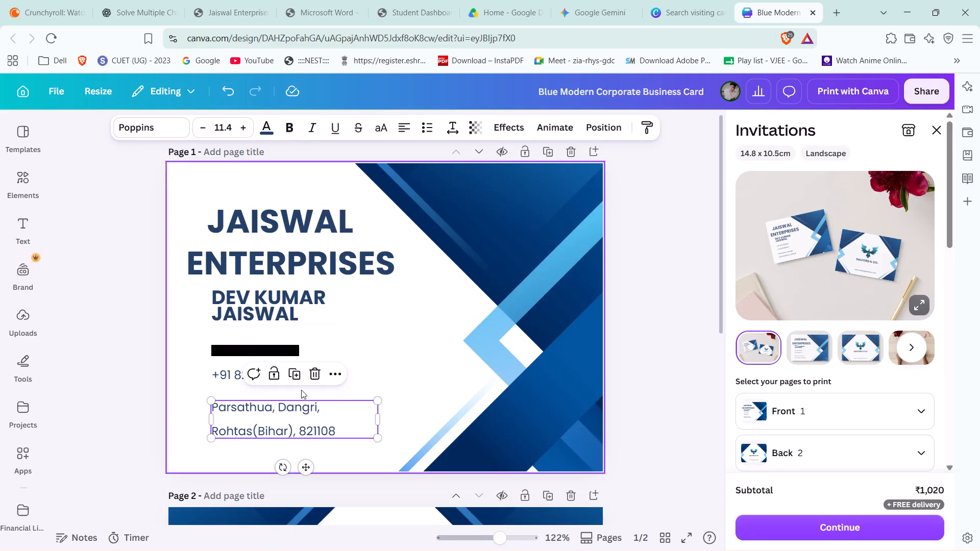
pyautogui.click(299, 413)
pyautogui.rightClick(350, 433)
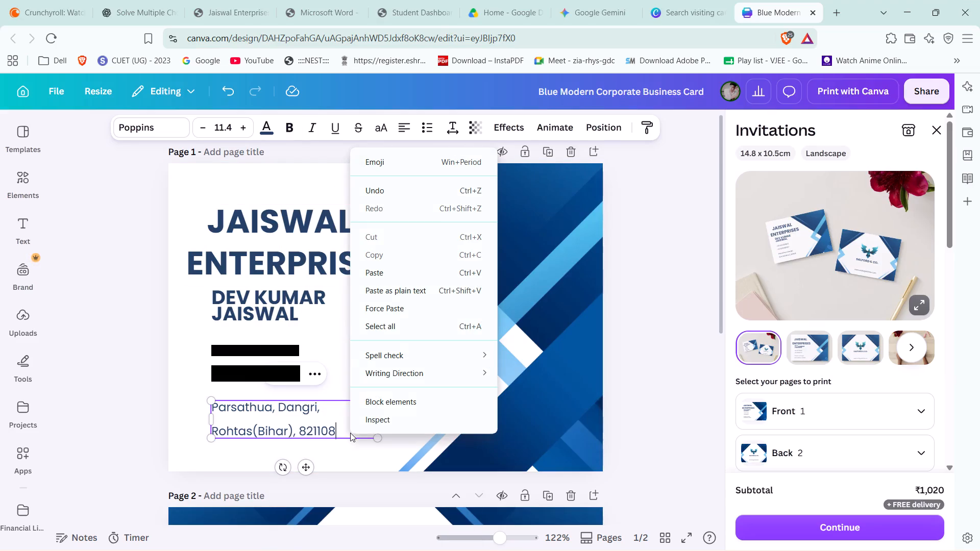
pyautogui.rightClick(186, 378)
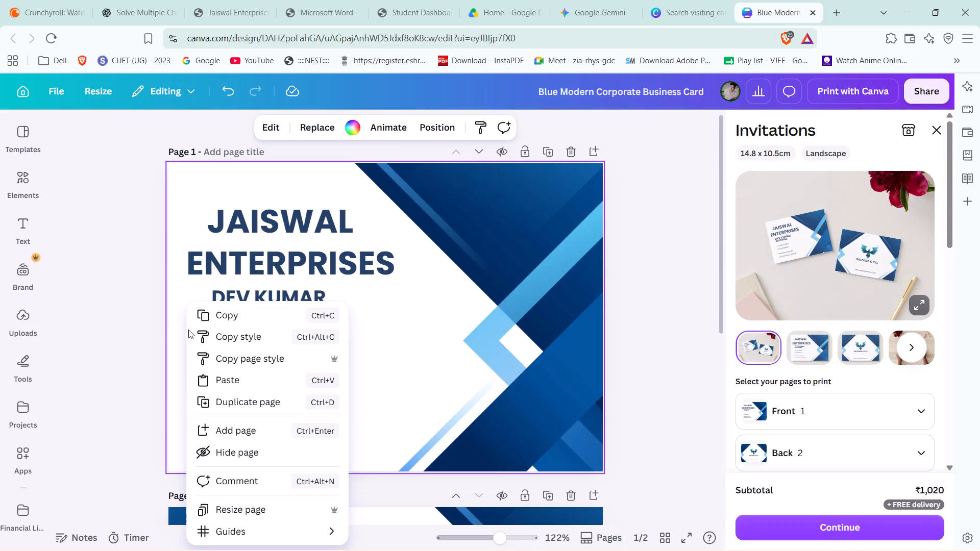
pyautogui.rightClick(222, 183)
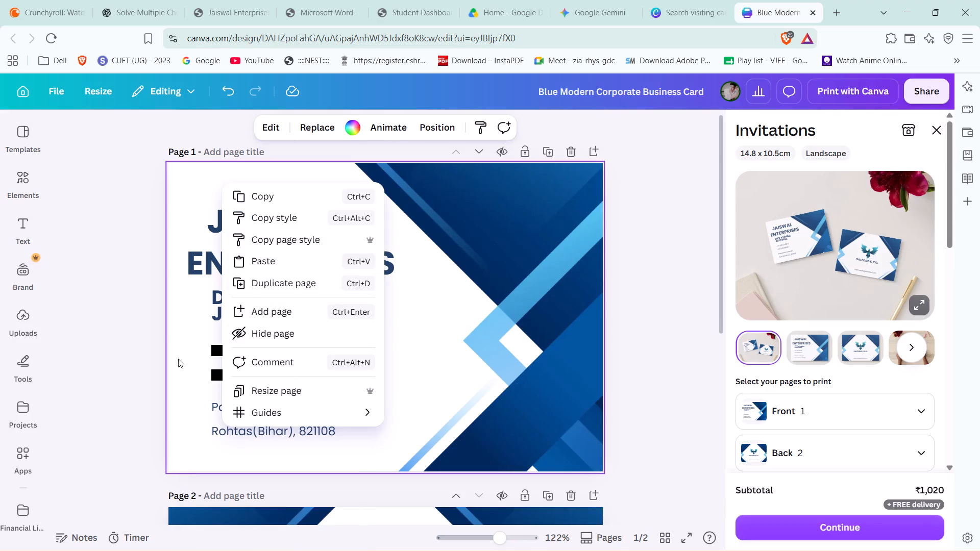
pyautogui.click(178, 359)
# Duplicate the two-line address text and place the copy near the card's top edge, above the company name.
pyautogui.rightClick(253, 420)
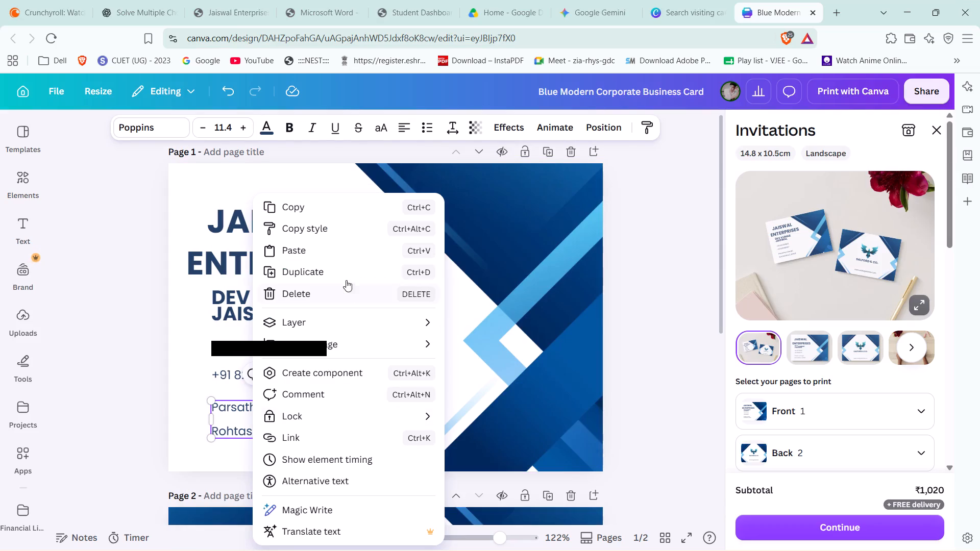
pyautogui.click(350, 278)
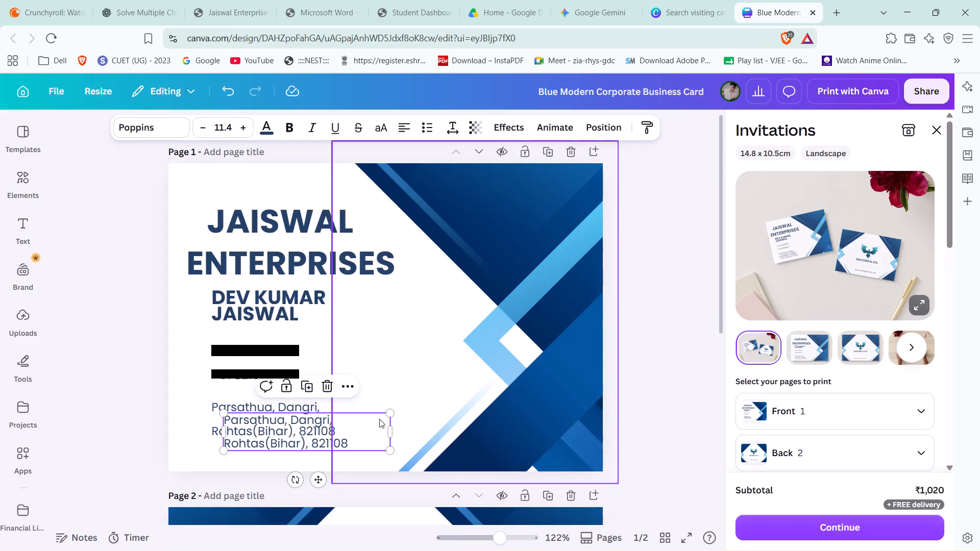
pyautogui.moveTo(367, 432); pyautogui.dragTo(325, 174)
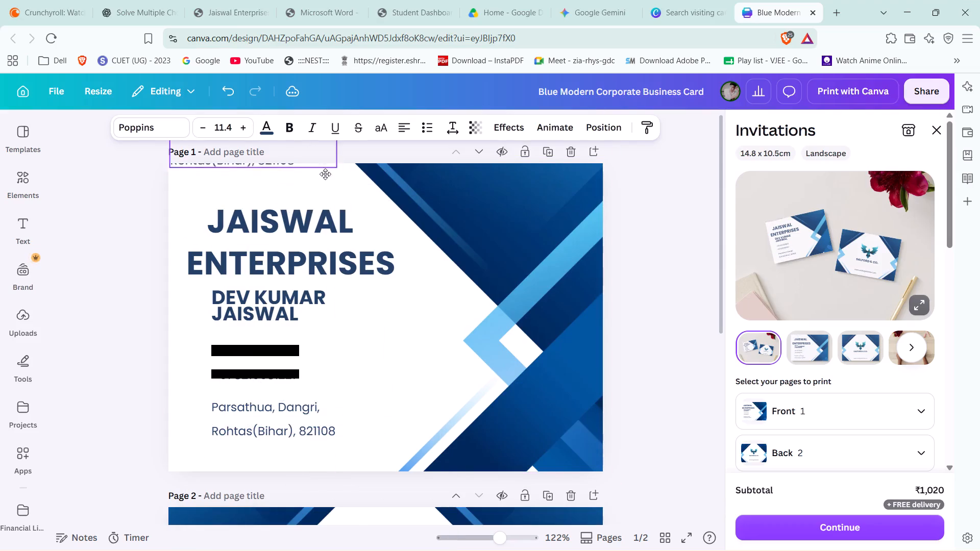
pyautogui.moveTo(325, 174); pyautogui.dragTo(332, 191)
# Clear the address wording from the duplicated text box above the company name and start its new text with "G".
pyautogui.click(316, 197)
pyautogui.moveTo(317, 205); pyautogui.dragTo(303, 199)
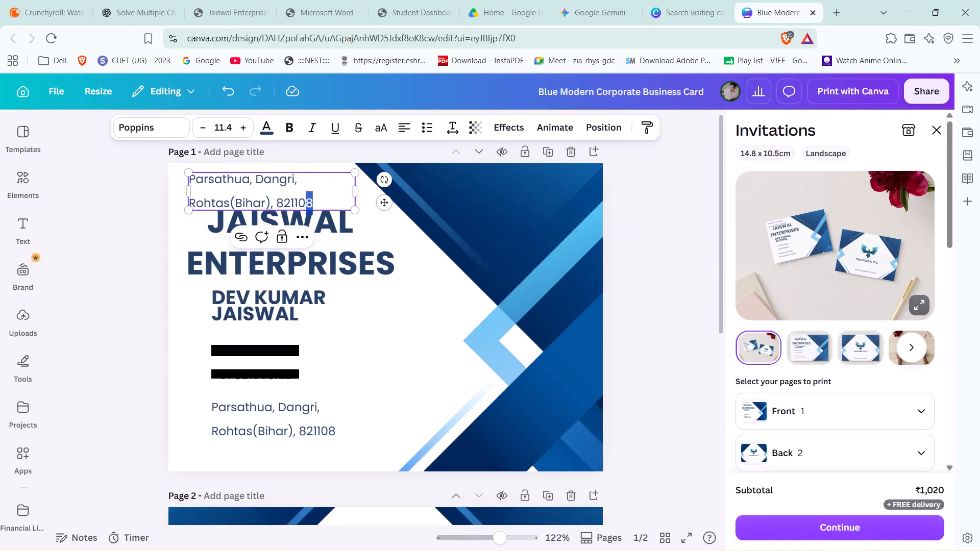
pyautogui.moveTo(303, 199); pyautogui.dragTo(192, 178)
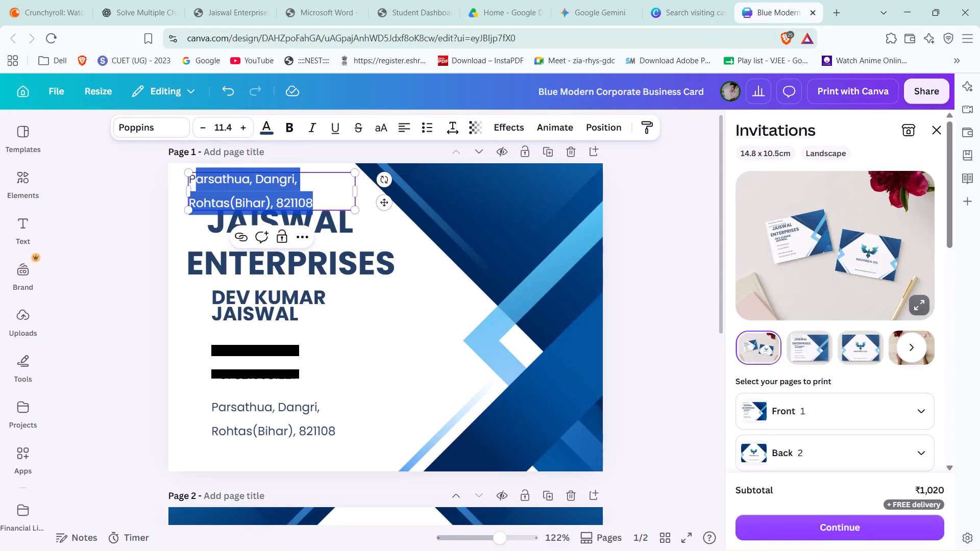
pyautogui.press('BackSpace')
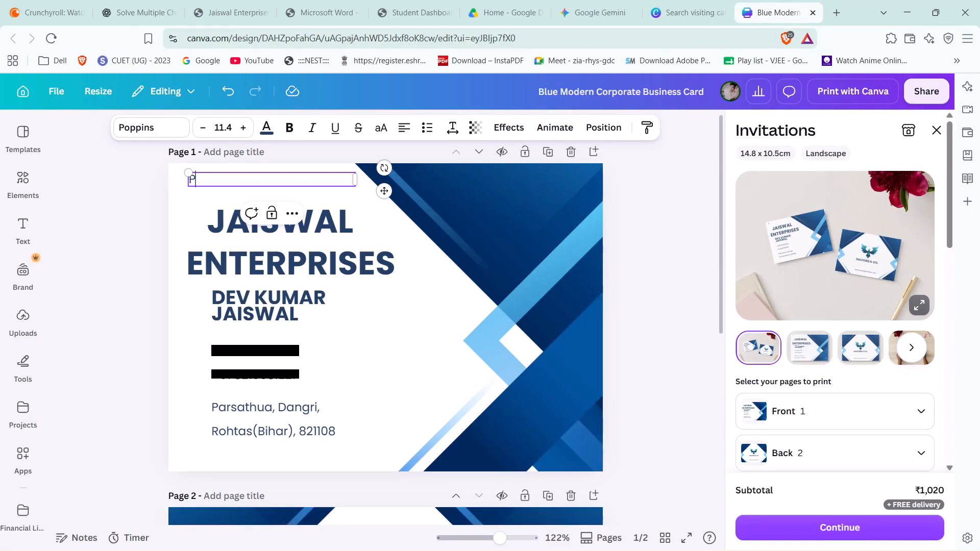
pyautogui.press('BackSpace')
pyautogui.write('G')
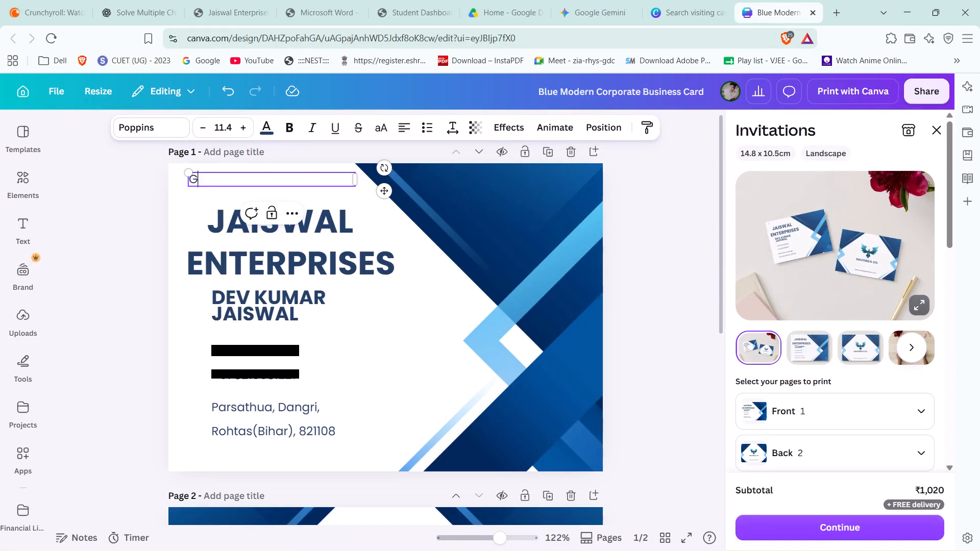
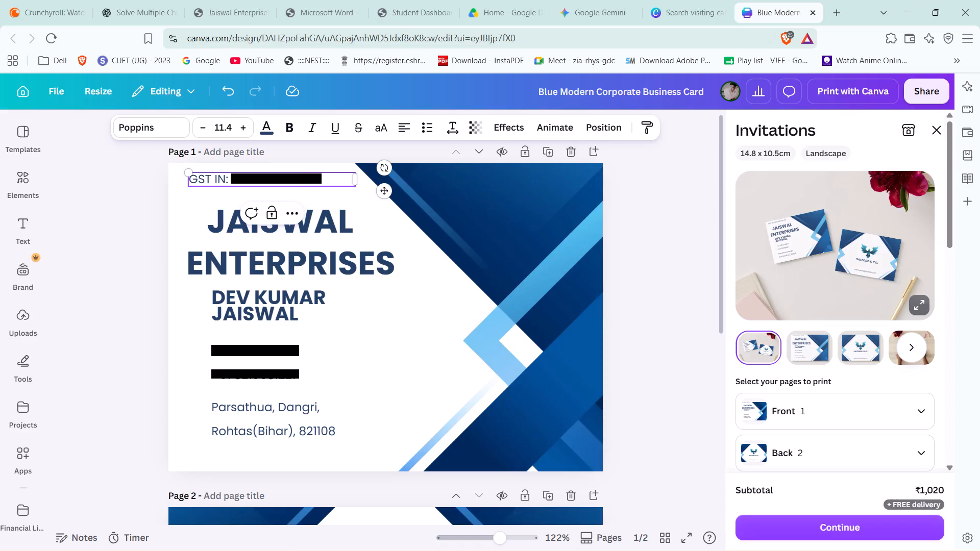
# Finish the number in the GST IN line and nudge the line slightly closer to the front card's top edge.
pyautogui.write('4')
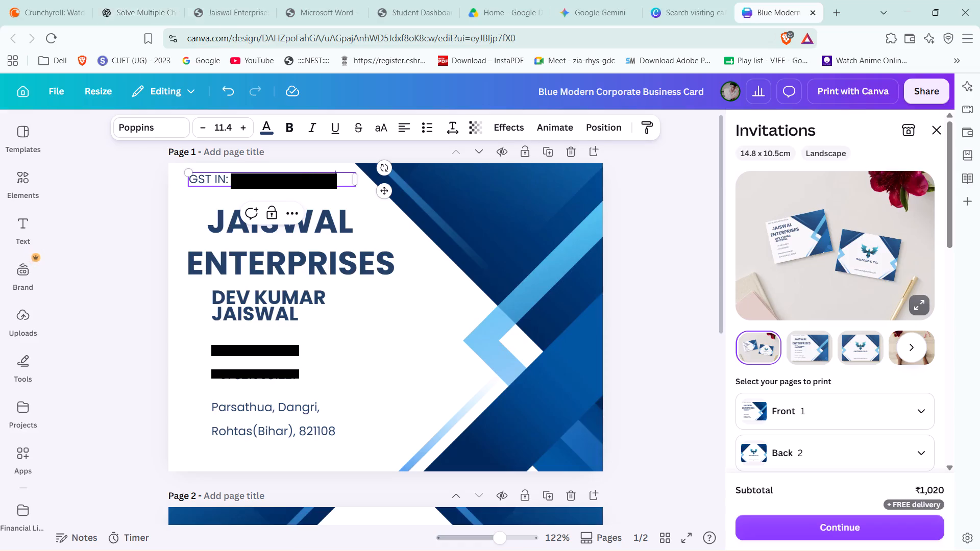
pyautogui.click(324, 334)
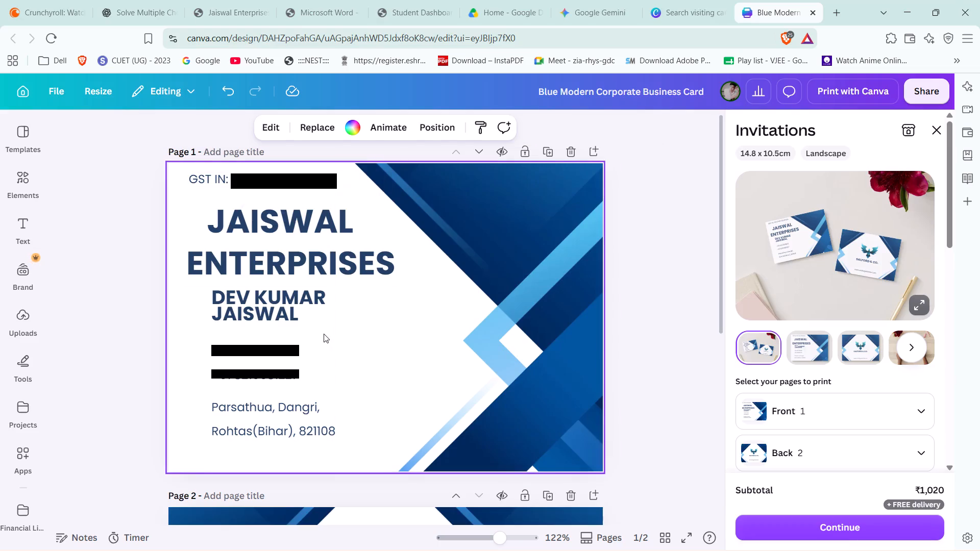
pyautogui.moveTo(273, 179); pyautogui.dragTo(268, 178)
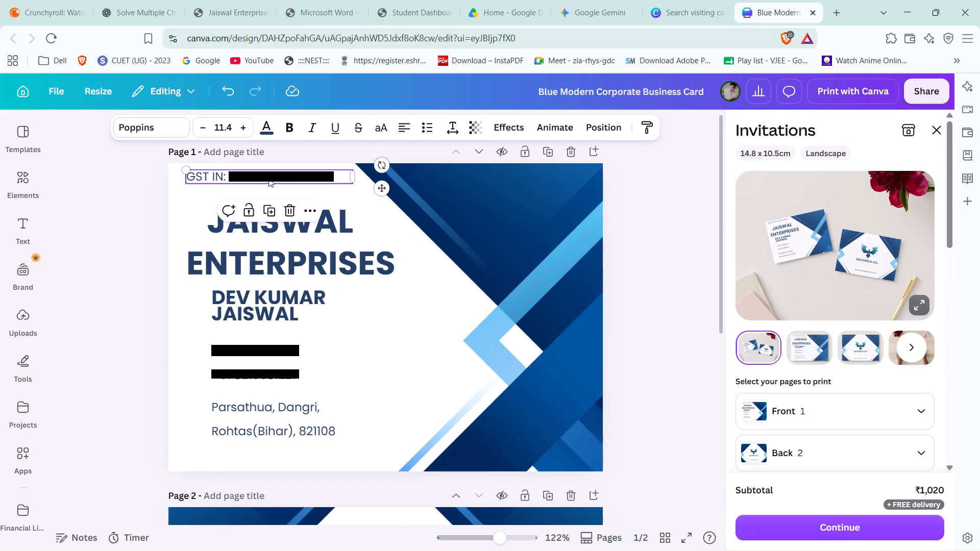
pyautogui.click(183, 354)
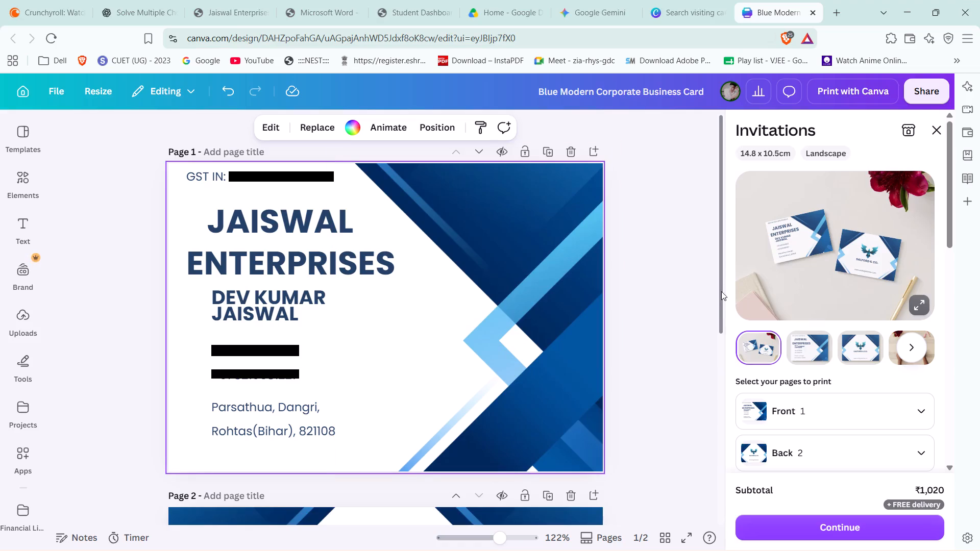
# Delete the bird logo from the back of the card on page 2.
pyautogui.moveTo(721, 291); pyautogui.dragTo(778, 492)
pyautogui.click(372, 275)
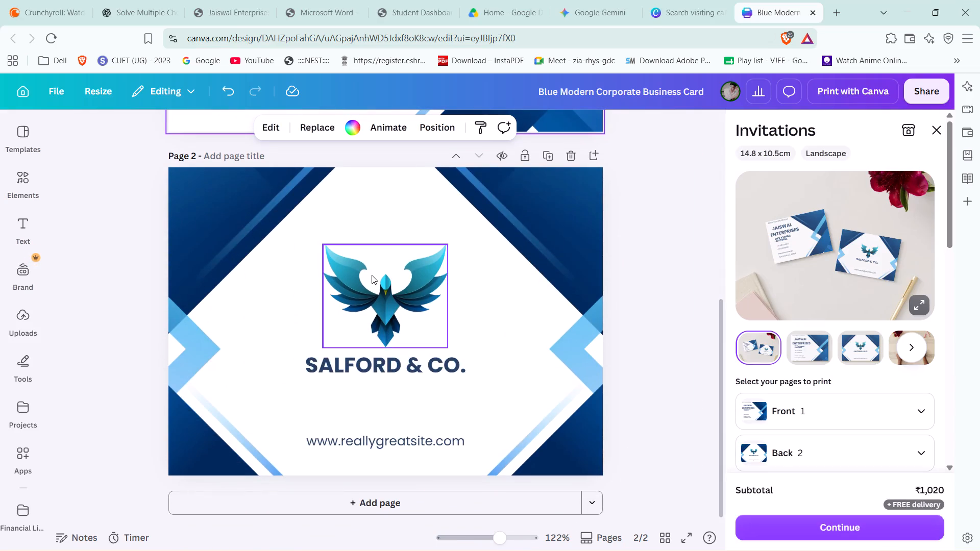
pyautogui.click(408, 219)
# Move the SALFORD & CO. text up into the logo's former area and replace its wording with JAISWAL ENTERPRISES.
pyautogui.moveTo(409, 370); pyautogui.dragTo(410, 370)
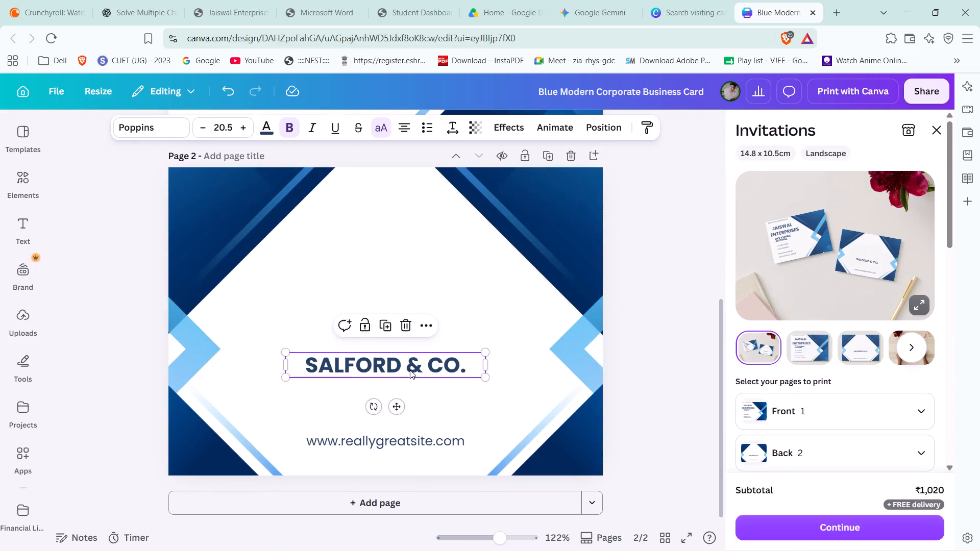
pyautogui.moveTo(410, 370); pyautogui.dragTo(404, 332)
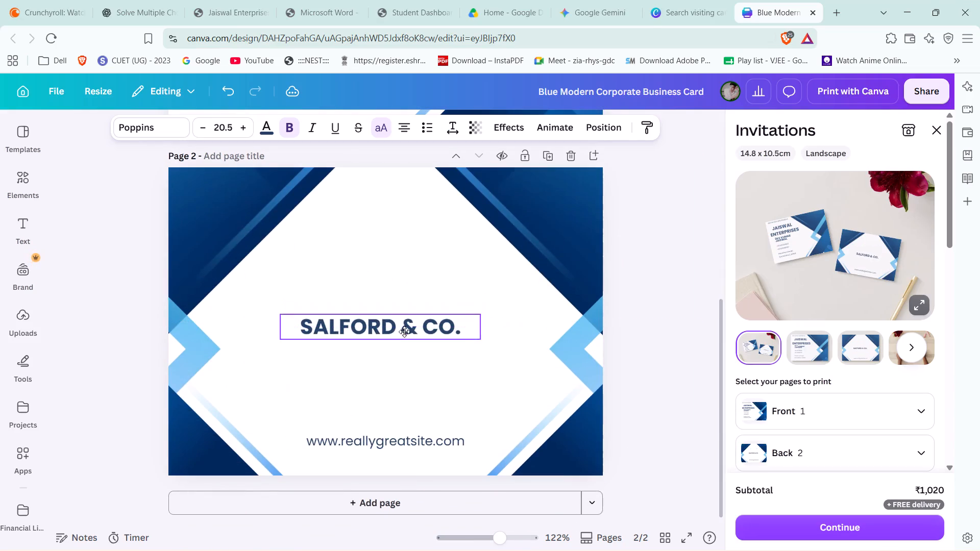
pyautogui.moveTo(404, 332); pyautogui.dragTo(405, 326)
pyautogui.click(405, 326)
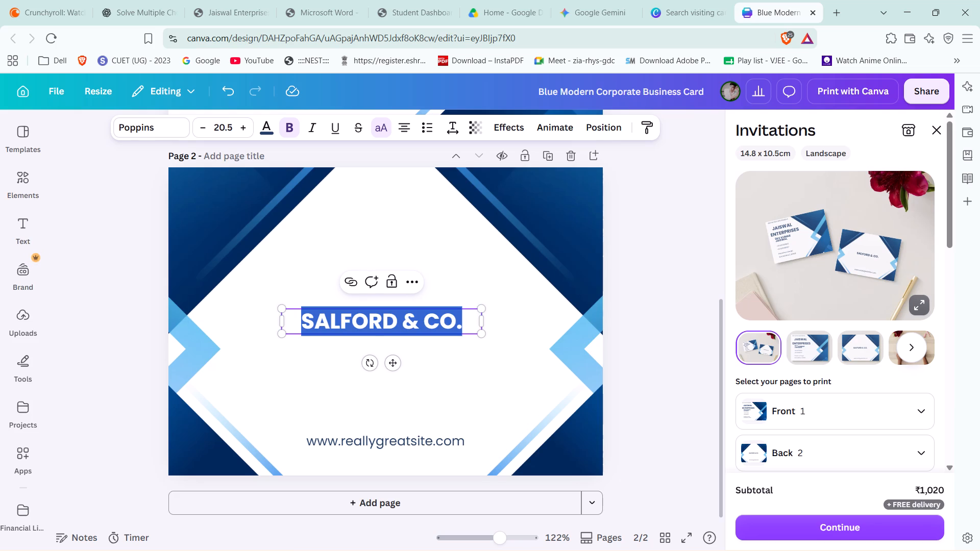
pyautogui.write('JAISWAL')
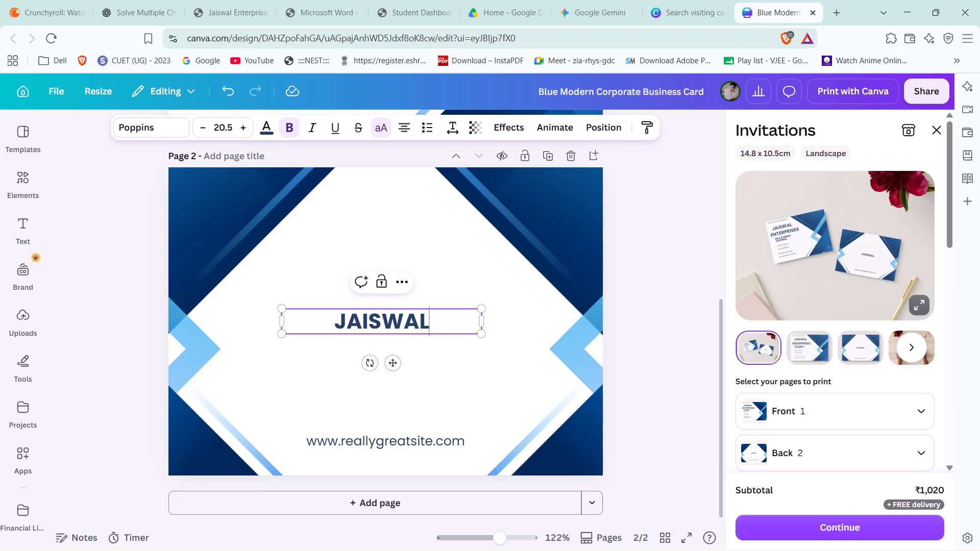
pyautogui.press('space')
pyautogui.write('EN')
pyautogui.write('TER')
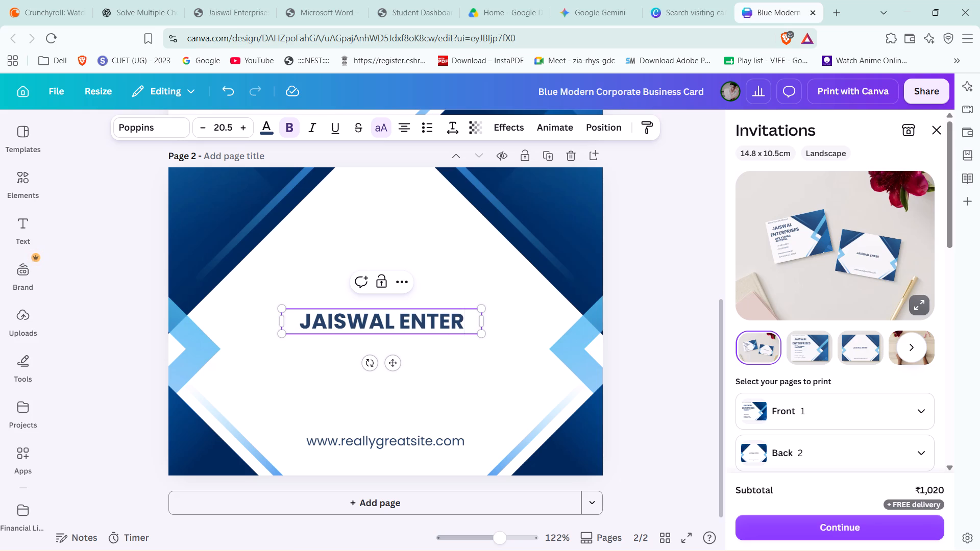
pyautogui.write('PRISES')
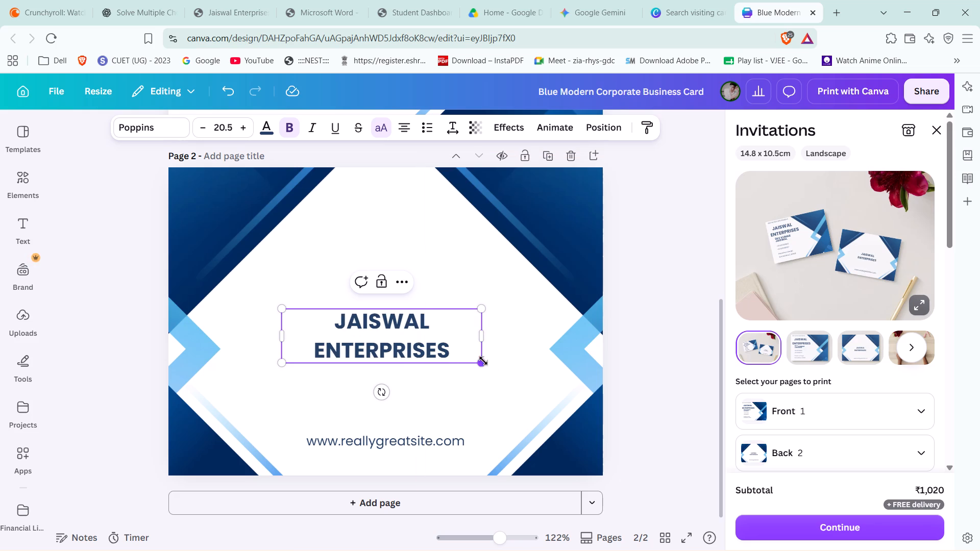
# Enlarge the JAISWAL ENTERPRISES text on page 2 to about size 30.5 and centre it on the card.
pyautogui.moveTo(482, 359); pyautogui.dragTo(561, 451)
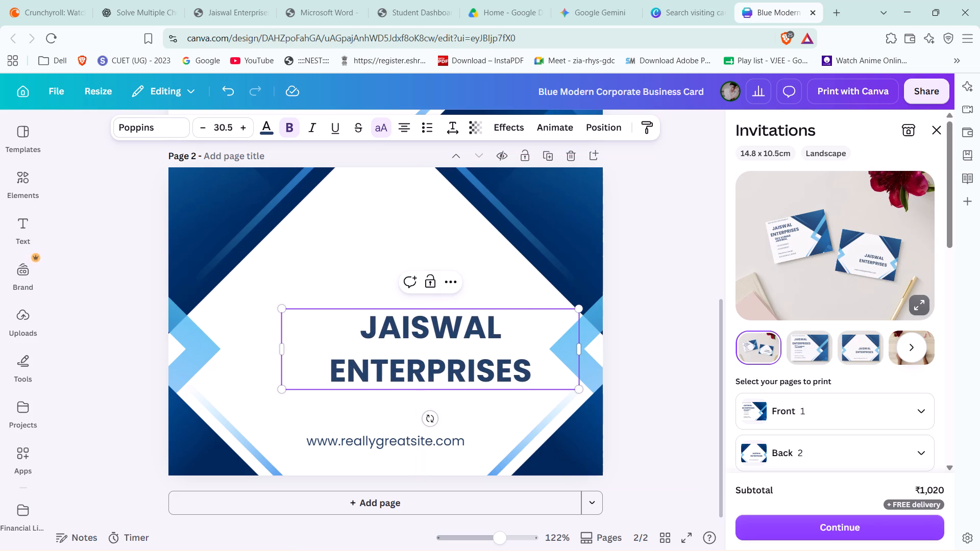
pyautogui.click(351, 406)
pyautogui.moveTo(387, 353); pyautogui.dragTo(365, 329)
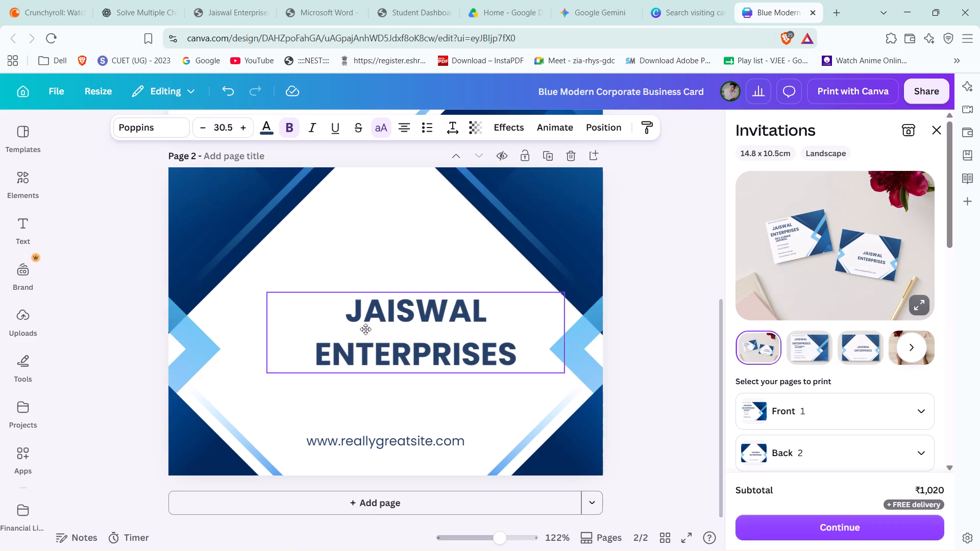
pyautogui.moveTo(365, 329); pyautogui.dragTo(349, 325)
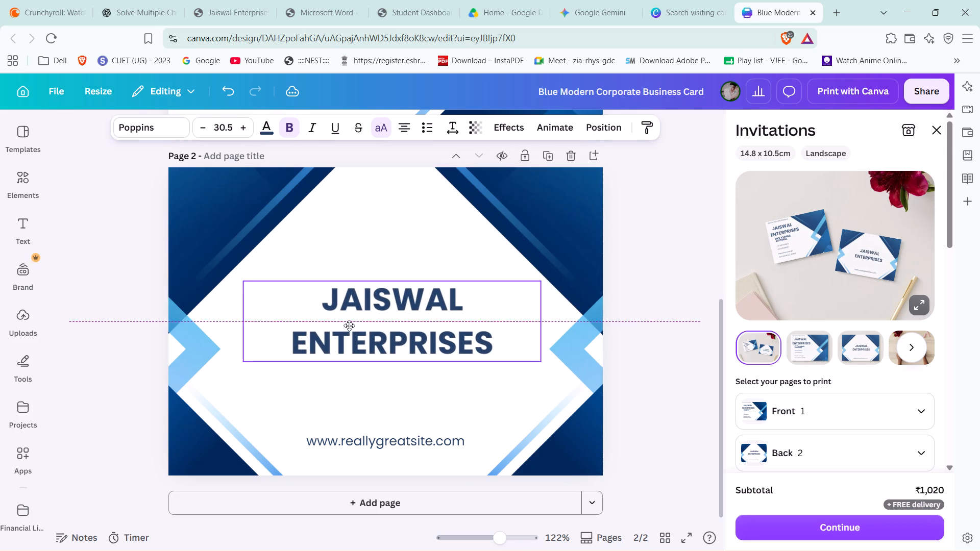
pyautogui.moveTo(349, 325); pyautogui.dragTo(341, 324)
pyautogui.click(357, 438)
pyautogui.click(402, 409)
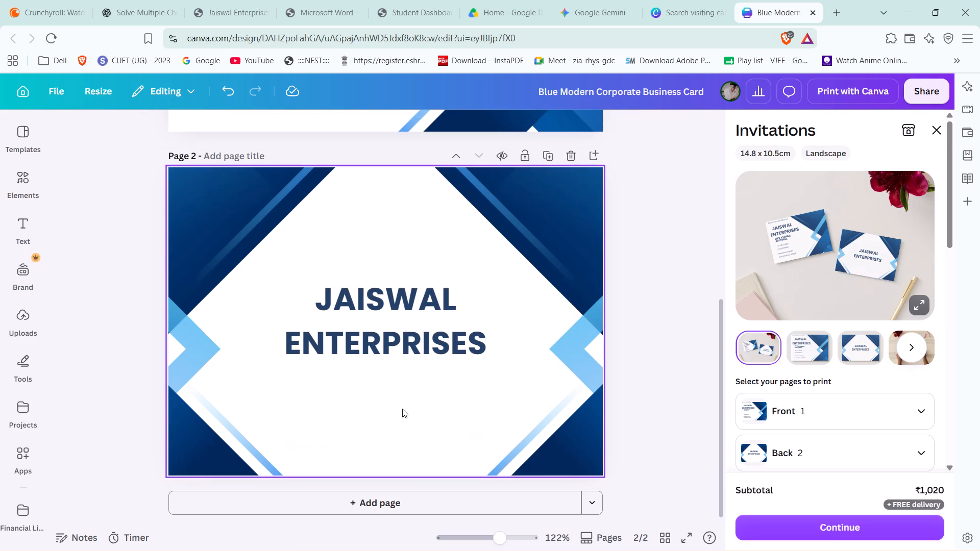
# Narrow the page 2 company name's text box to fit its two lines closely and centre it again on the card.
pyautogui.click(399, 325)
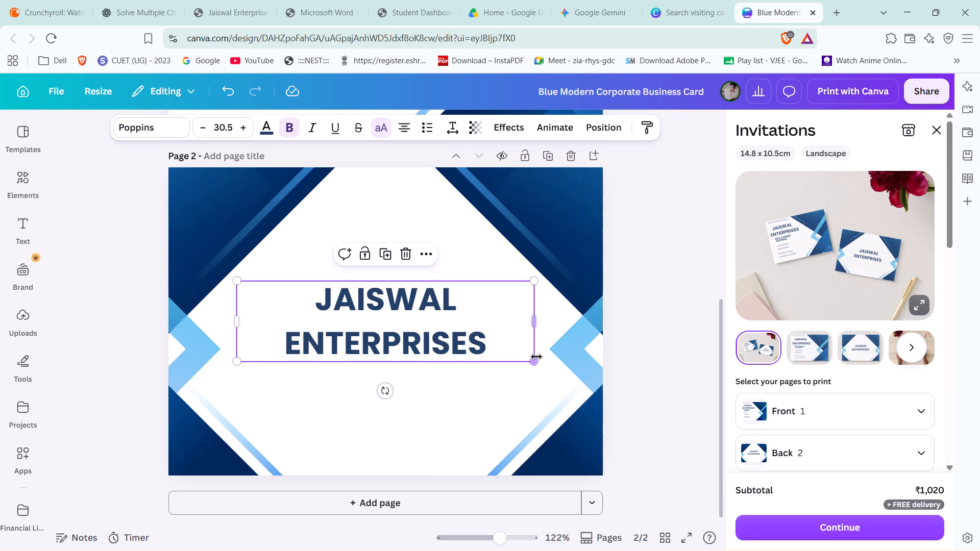
pyautogui.moveTo(537, 324); pyautogui.dragTo(454, 322)
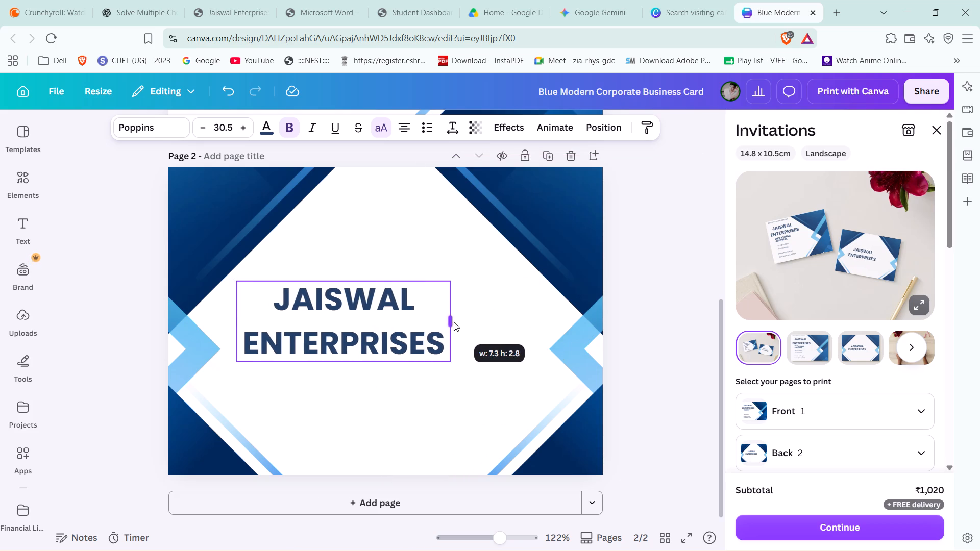
pyautogui.moveTo(454, 322); pyautogui.dragTo(464, 320)
pyautogui.moveTo(348, 312); pyautogui.dragTo(372, 315)
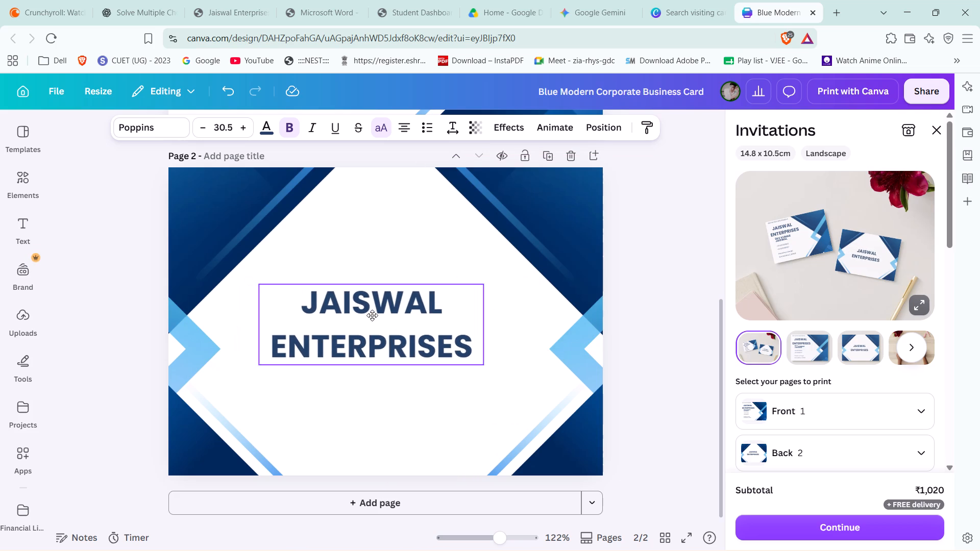
pyautogui.moveTo(372, 315); pyautogui.dragTo(385, 311)
# Enlarge the company name on page 2 to about size 35.4 and re-centre it horizontally and vertically on the card.
pyautogui.moveTo(500, 361); pyautogui.dragTo(518, 380)
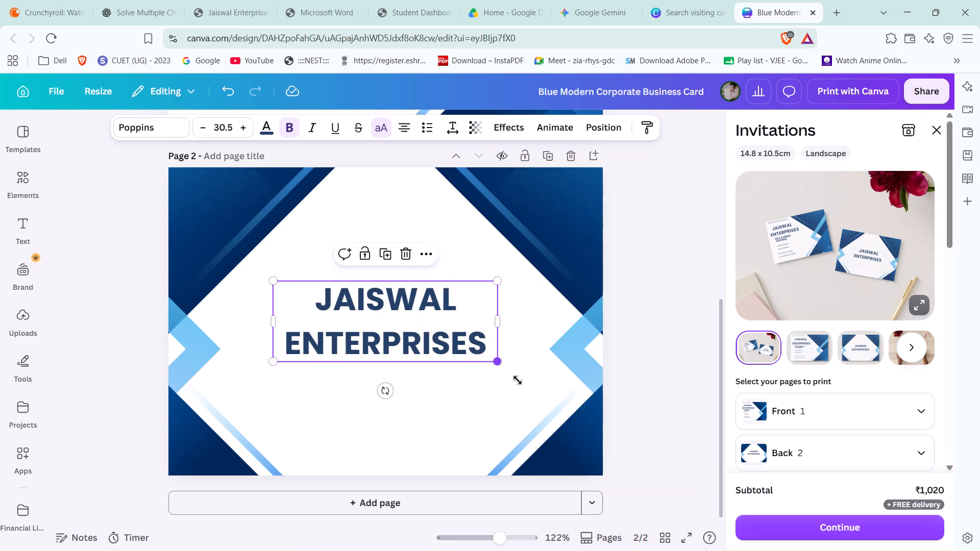
pyautogui.moveTo(518, 380); pyautogui.dragTo(529, 393)
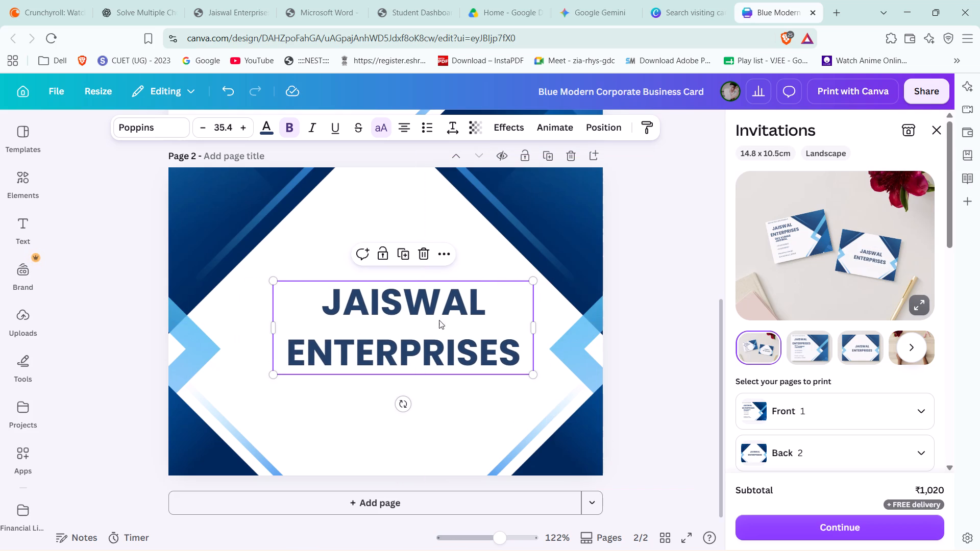
pyautogui.moveTo(425, 321); pyautogui.dragTo(411, 318)
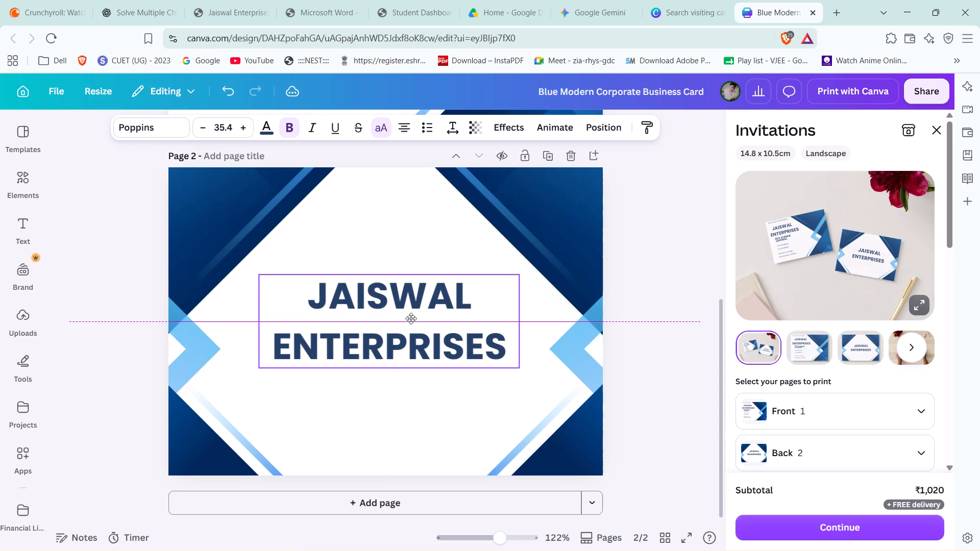
pyautogui.moveTo(411, 318); pyautogui.dragTo(407, 317)
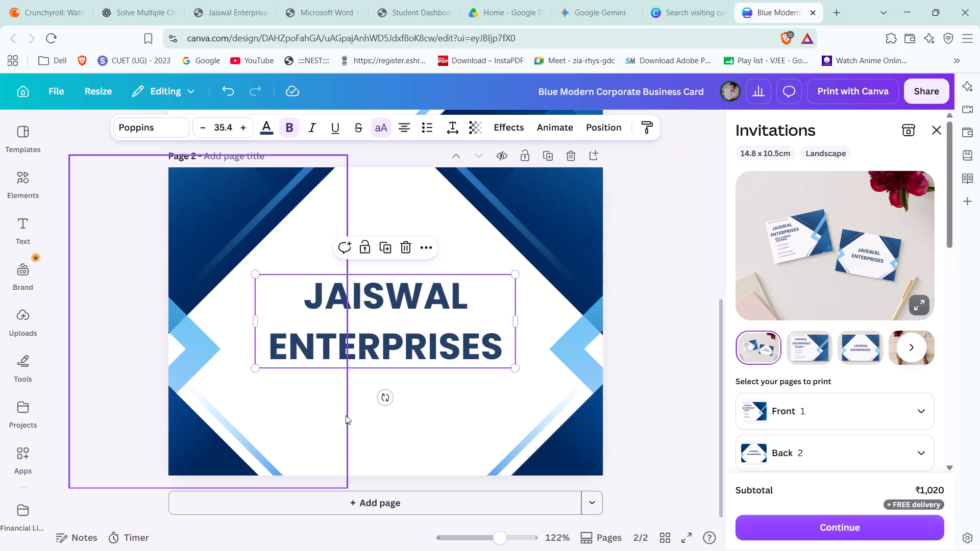
pyautogui.click(346, 415)
pyautogui.click(314, 417)
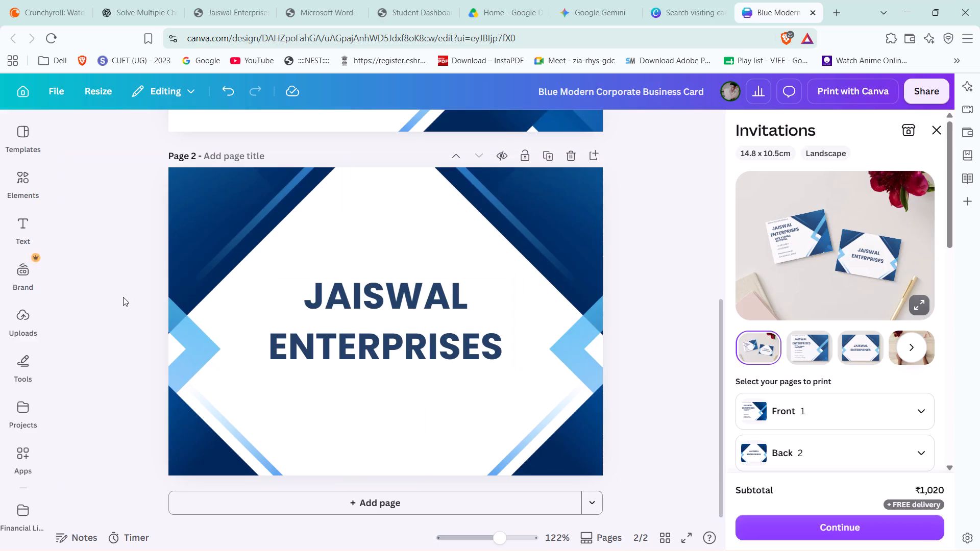
# Review the front and back pages of the finished card, checking their text and layout.
pyautogui.scroll(2, 131, 296)
pyautogui.scroll(1, 718, 317)
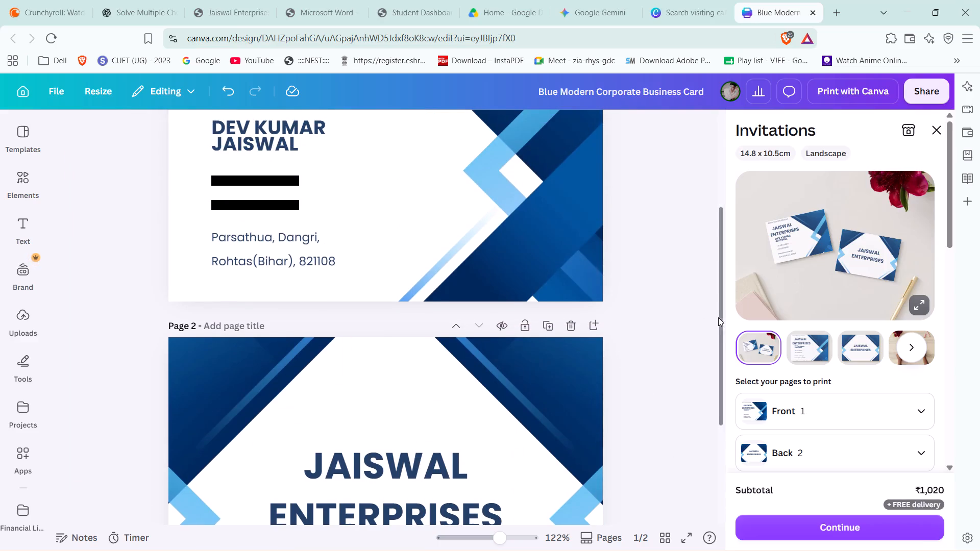
pyautogui.moveTo(721, 324); pyautogui.dragTo(709, 271)
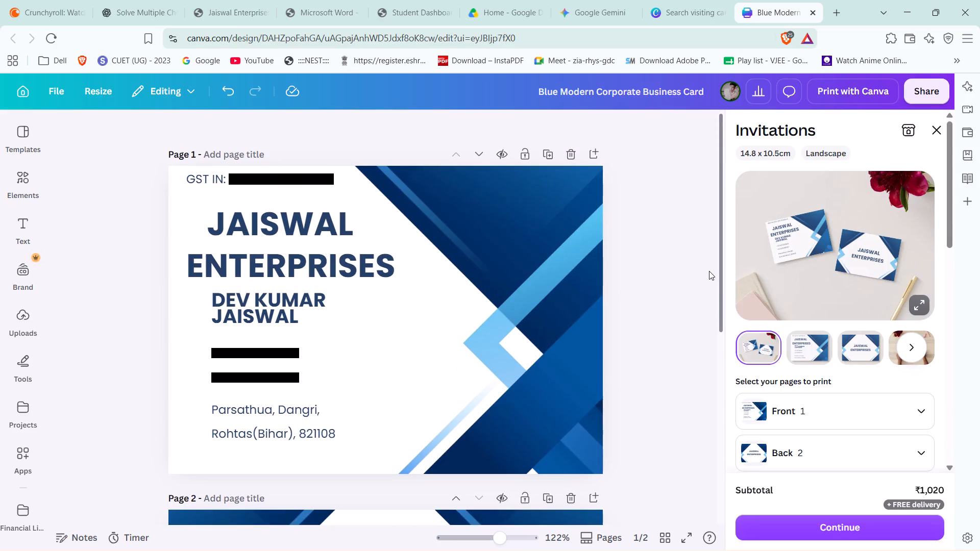
pyautogui.moveTo(709, 271); pyautogui.dragTo(729, 457)
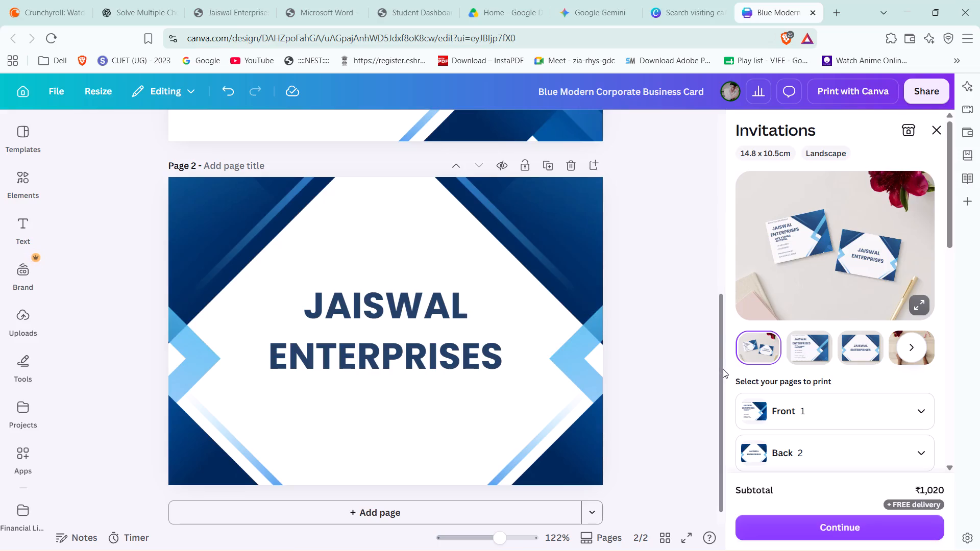
pyautogui.moveTo(721, 369); pyautogui.dragTo(681, 184)
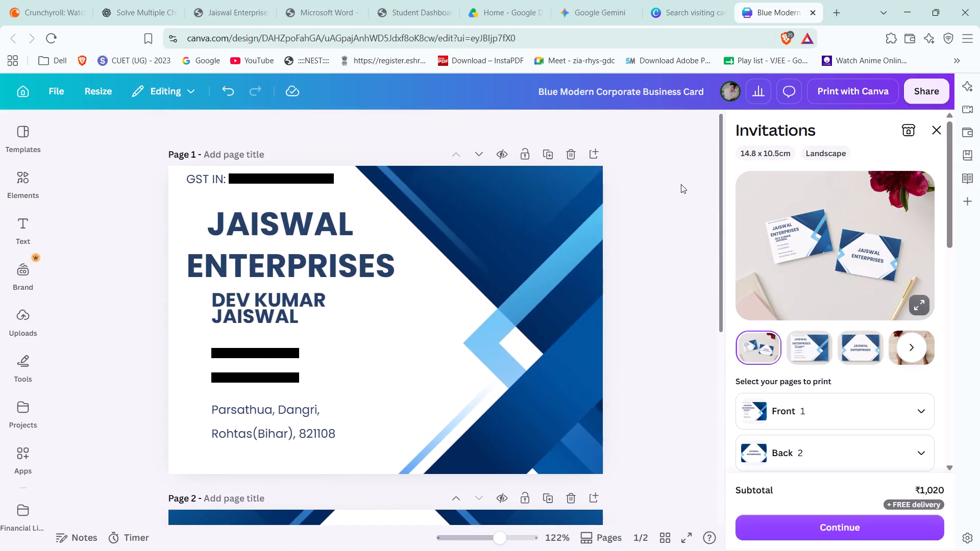
pyautogui.moveTo(681, 184); pyautogui.dragTo(722, 376)
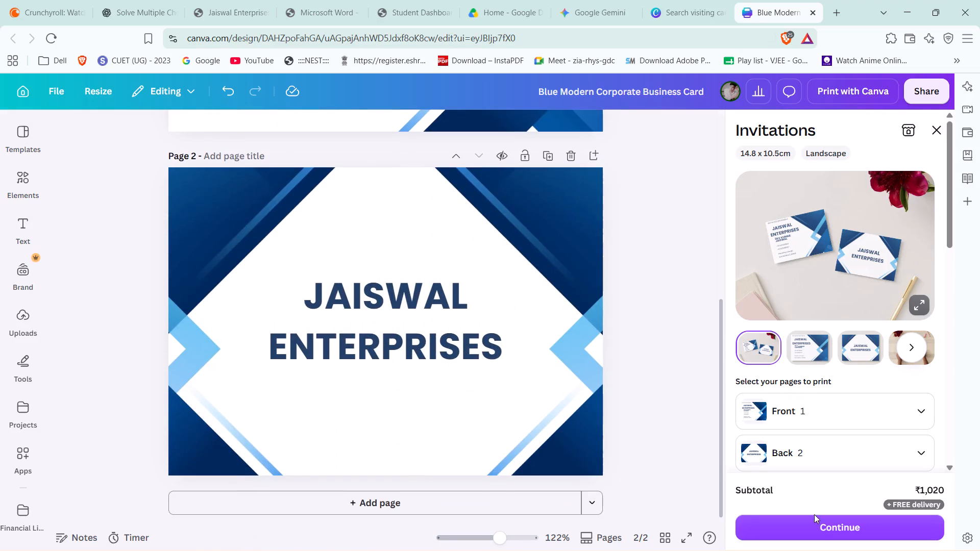
# Download all pages of the card design as a PDF with the Digital preset.
pyautogui.click(927, 90)
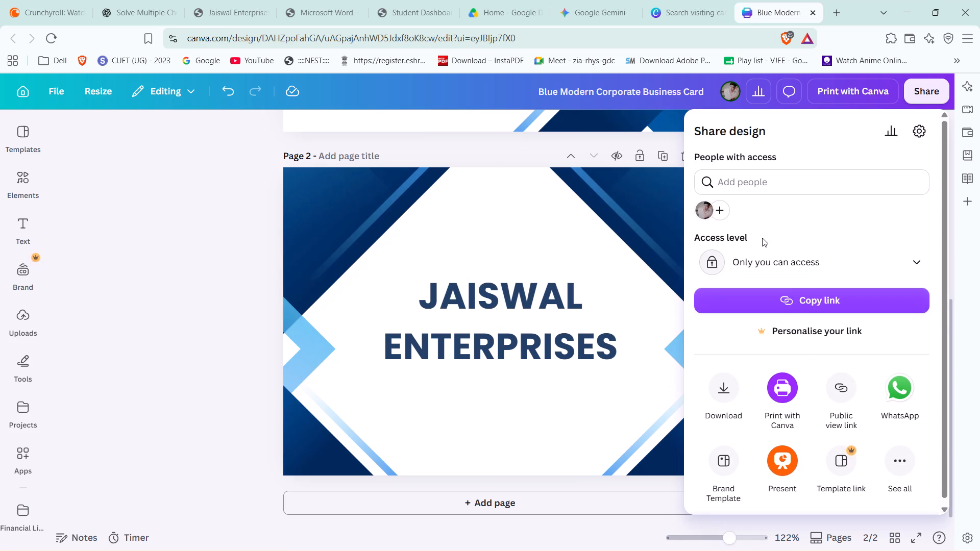
pyautogui.click(724, 395)
pyautogui.click(788, 181)
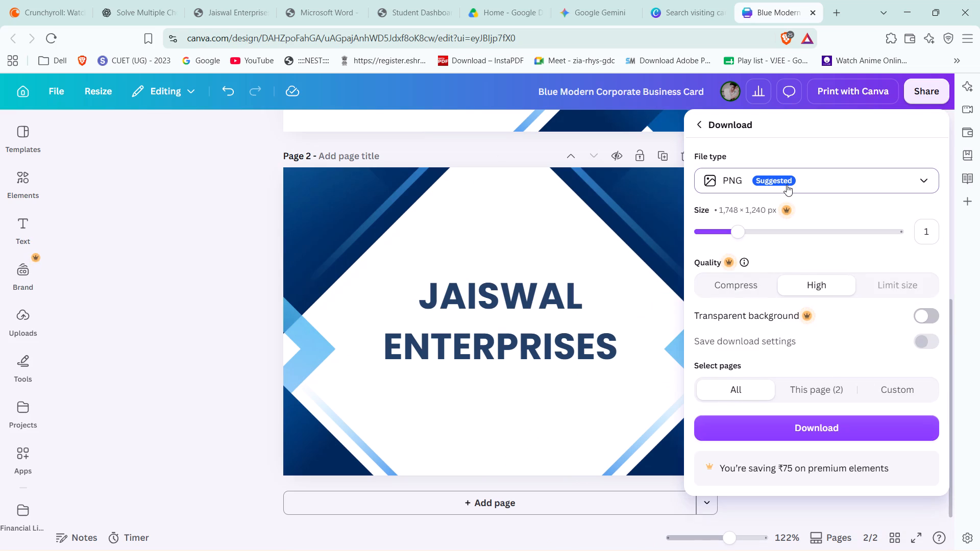
pyautogui.click(787, 182)
pyautogui.click(805, 177)
pyautogui.click(763, 306)
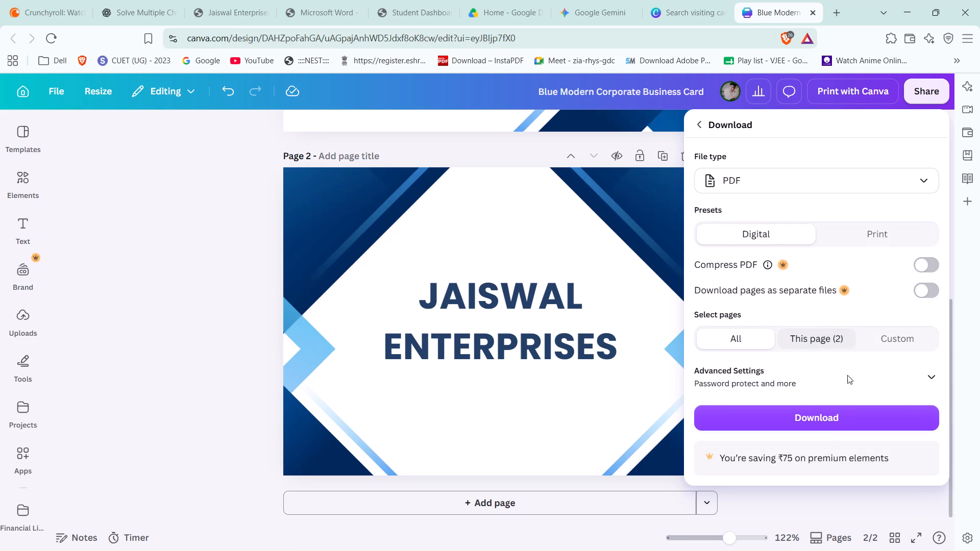
pyautogui.click(863, 417)
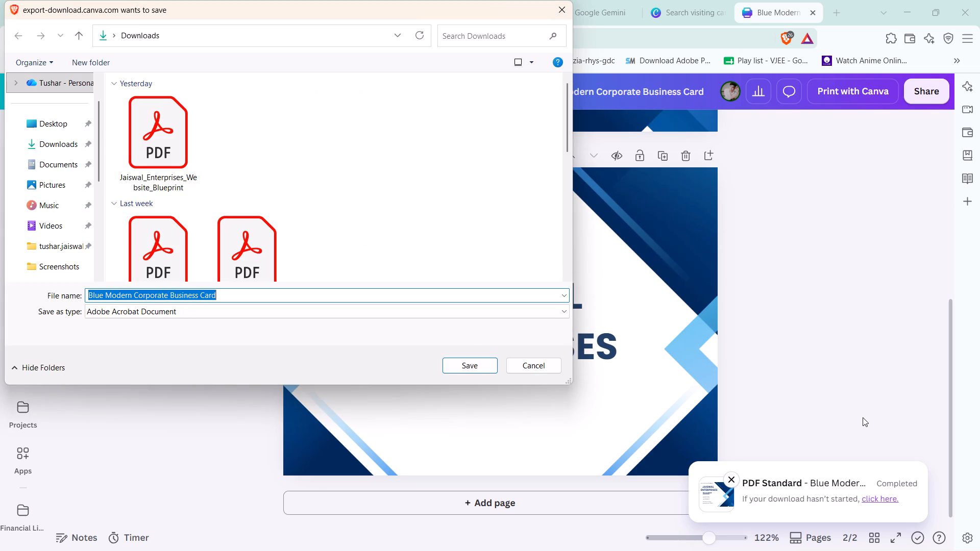
# Save the card PDF in the Downloads folder, named with the cardholder's name without spaces followed by "_VistingCard".
pyautogui.press('BackSpace')
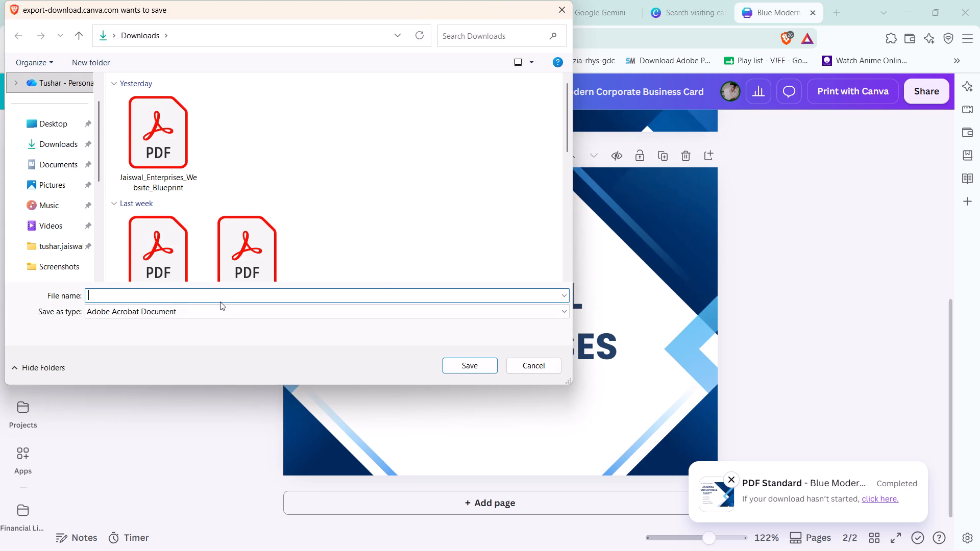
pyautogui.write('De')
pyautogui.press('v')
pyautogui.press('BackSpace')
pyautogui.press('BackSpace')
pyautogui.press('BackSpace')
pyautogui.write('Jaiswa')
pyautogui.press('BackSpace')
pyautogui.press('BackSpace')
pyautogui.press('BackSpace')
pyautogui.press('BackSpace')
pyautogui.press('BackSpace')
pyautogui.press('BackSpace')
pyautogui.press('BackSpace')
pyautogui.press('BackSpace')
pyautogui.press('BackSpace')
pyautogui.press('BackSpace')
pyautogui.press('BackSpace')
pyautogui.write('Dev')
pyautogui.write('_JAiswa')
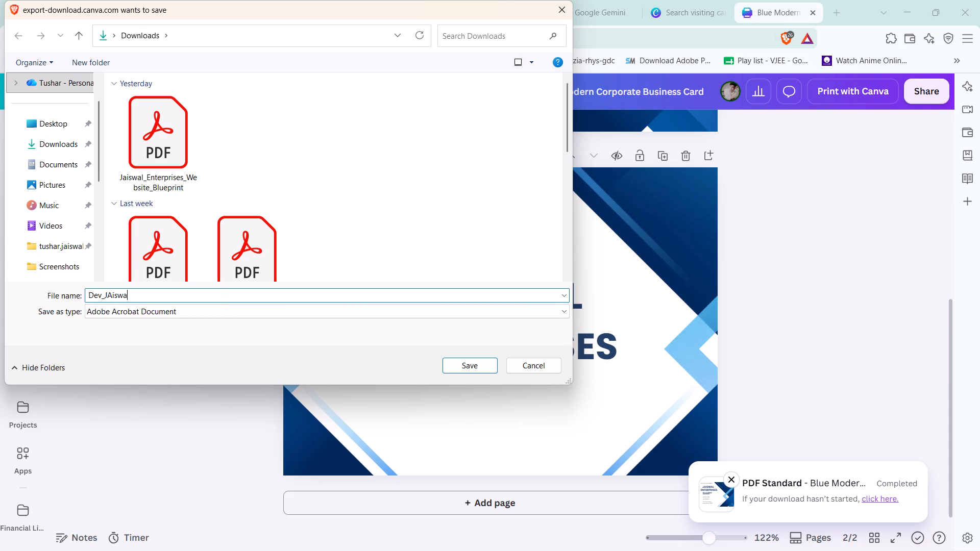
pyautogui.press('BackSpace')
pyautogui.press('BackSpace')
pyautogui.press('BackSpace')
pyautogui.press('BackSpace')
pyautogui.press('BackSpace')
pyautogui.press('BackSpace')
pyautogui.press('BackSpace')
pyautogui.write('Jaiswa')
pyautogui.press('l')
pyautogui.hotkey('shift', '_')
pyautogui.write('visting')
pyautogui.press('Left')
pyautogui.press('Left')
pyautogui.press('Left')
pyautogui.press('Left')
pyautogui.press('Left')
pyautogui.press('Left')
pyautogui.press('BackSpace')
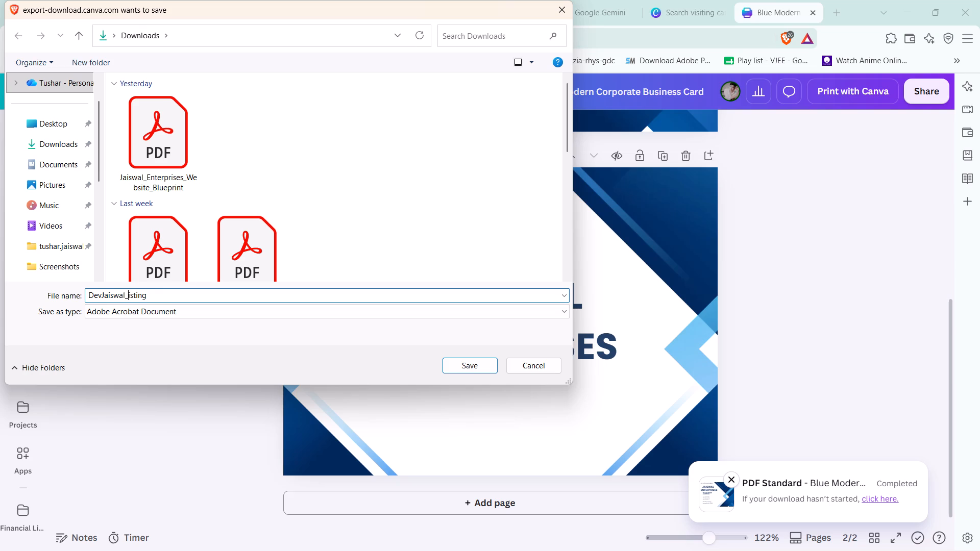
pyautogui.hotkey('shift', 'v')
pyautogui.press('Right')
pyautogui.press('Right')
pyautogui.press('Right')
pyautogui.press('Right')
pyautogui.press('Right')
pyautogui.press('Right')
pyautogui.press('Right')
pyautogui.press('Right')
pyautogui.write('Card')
pyautogui.click(487, 372)
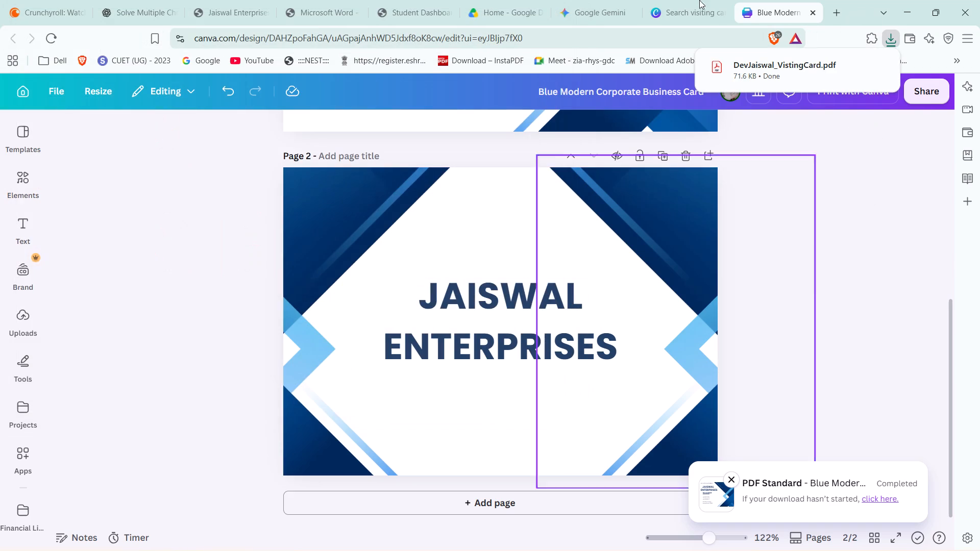
# Switch to the Google Drive home page that is already open in the browser.
pyautogui.click(476, 0)
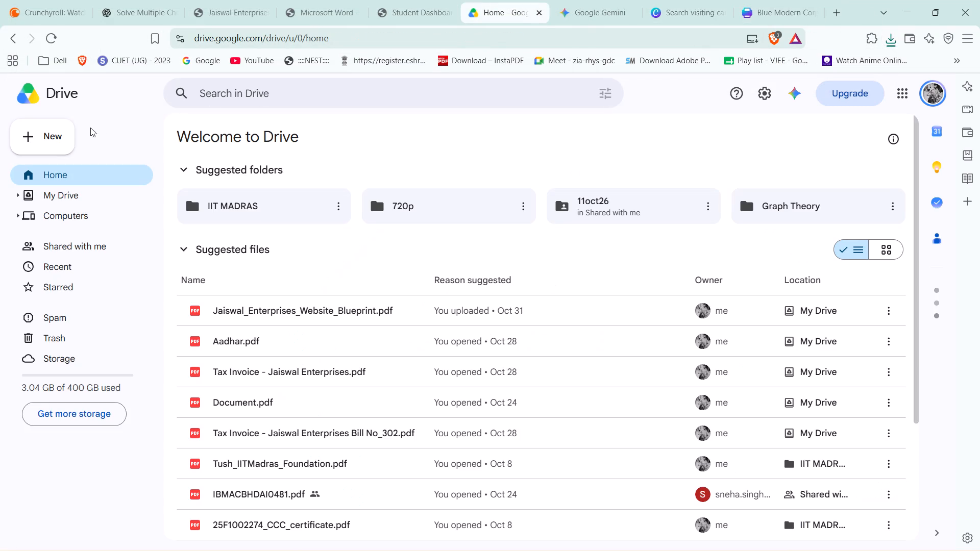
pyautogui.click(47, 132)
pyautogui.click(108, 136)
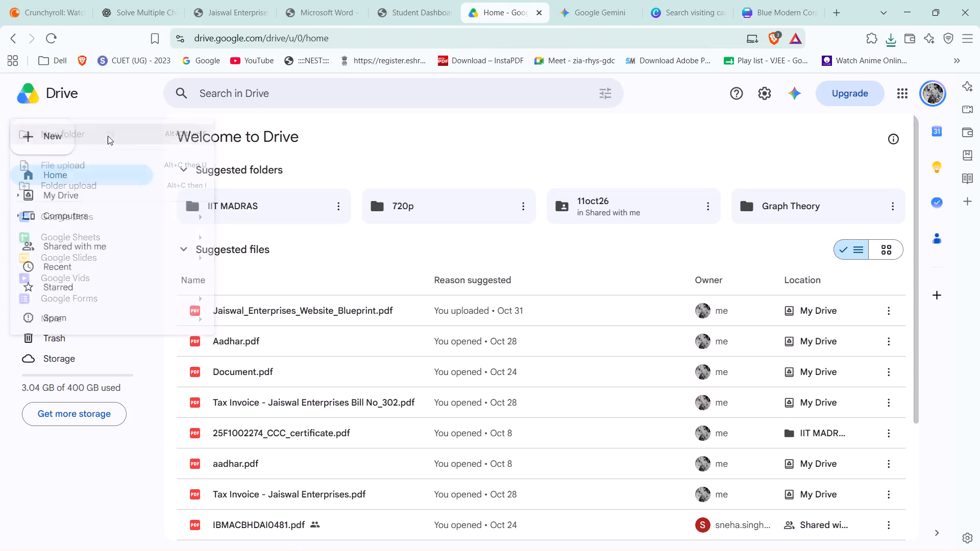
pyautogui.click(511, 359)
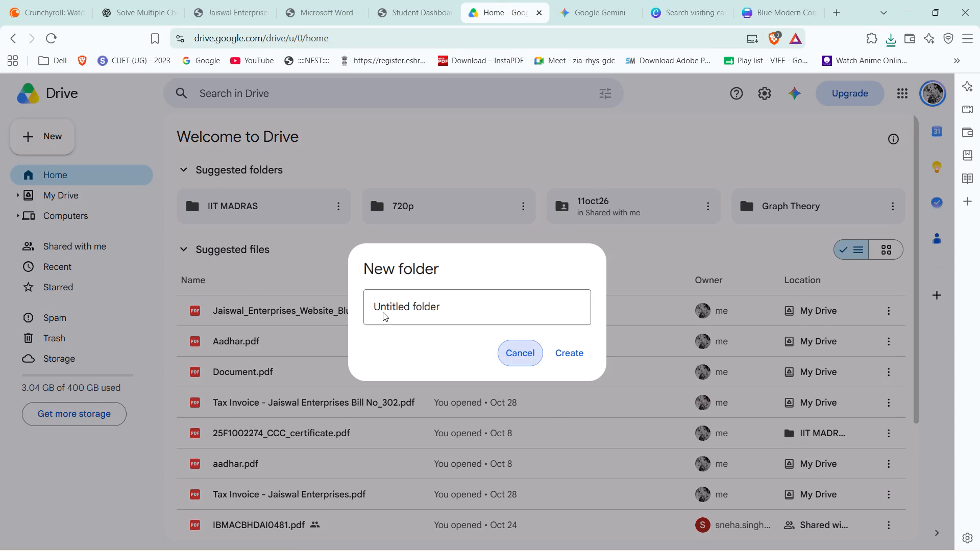
# Upload the newly saved visiting card PDF from the Downloads folder to Google Drive.
pyautogui.click(47, 137)
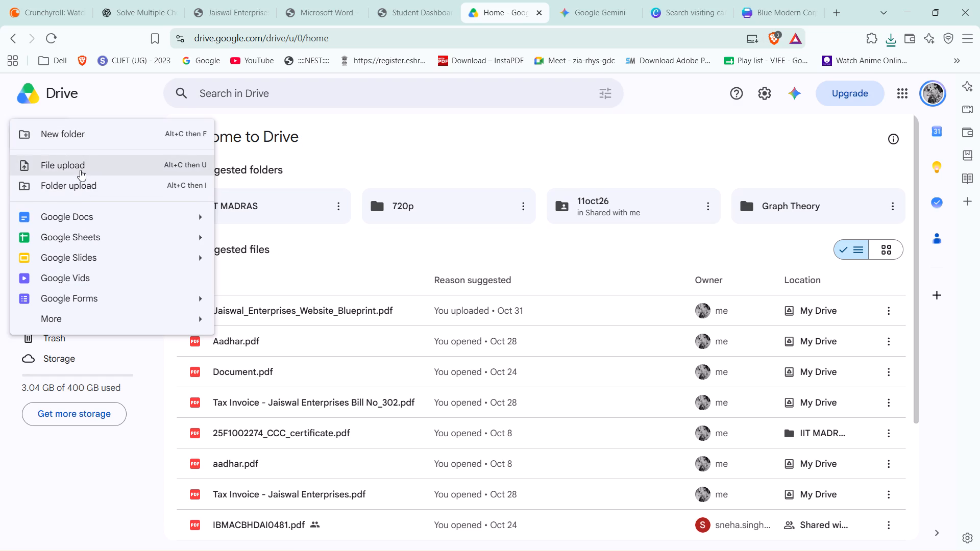
pyautogui.click(80, 170)
pyautogui.click(152, 131)
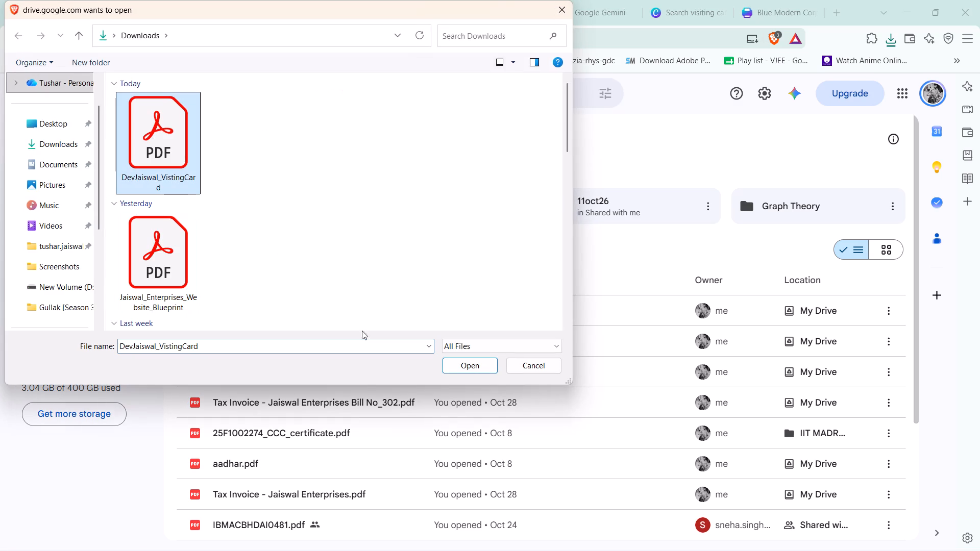
pyautogui.click(457, 359)
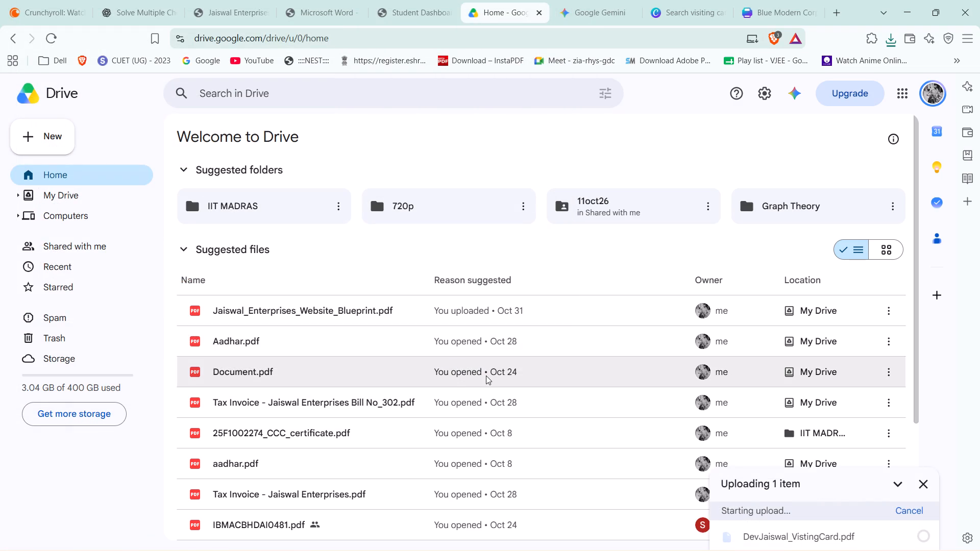
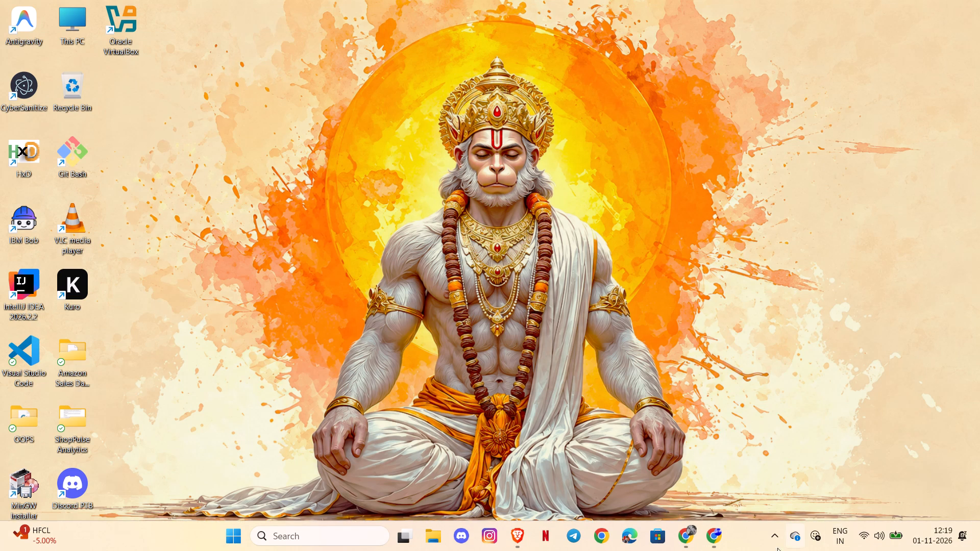
pyautogui.click(779, 534)
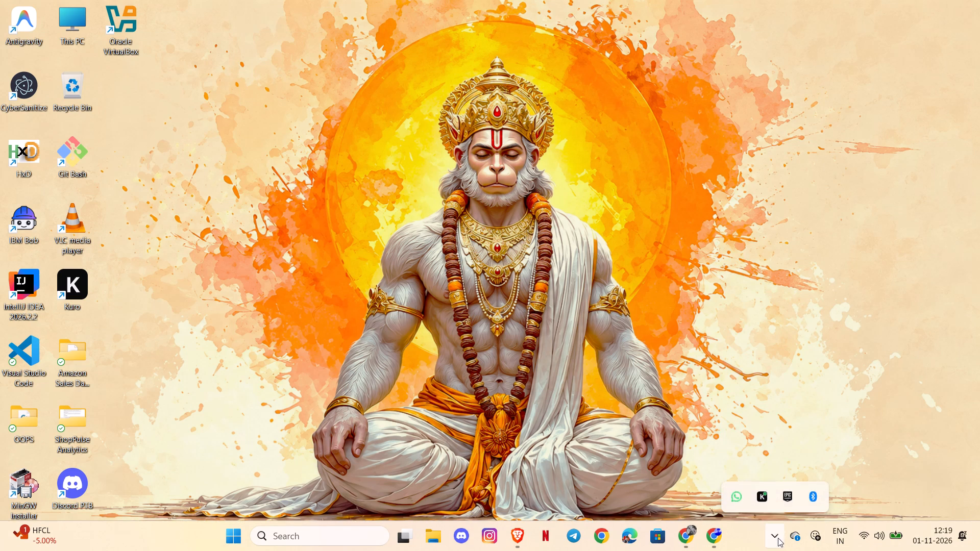
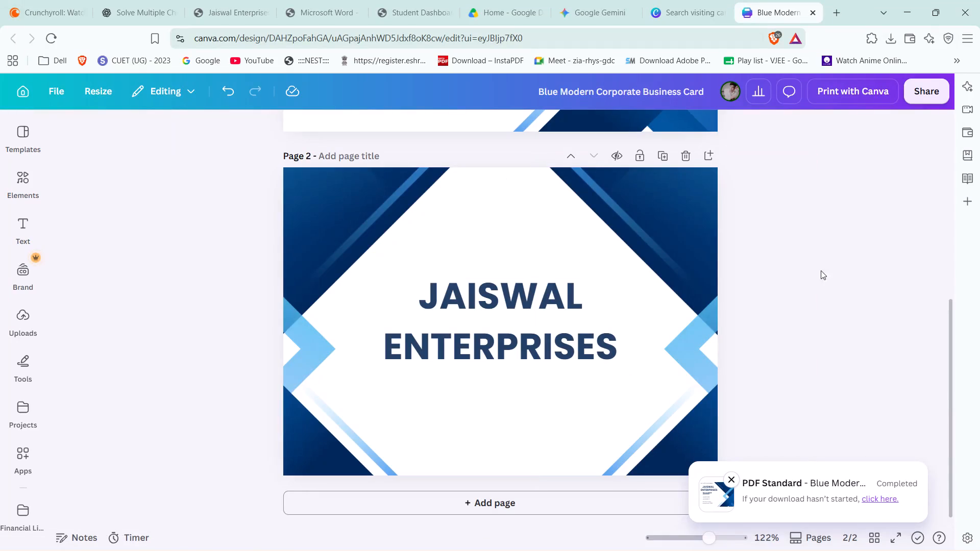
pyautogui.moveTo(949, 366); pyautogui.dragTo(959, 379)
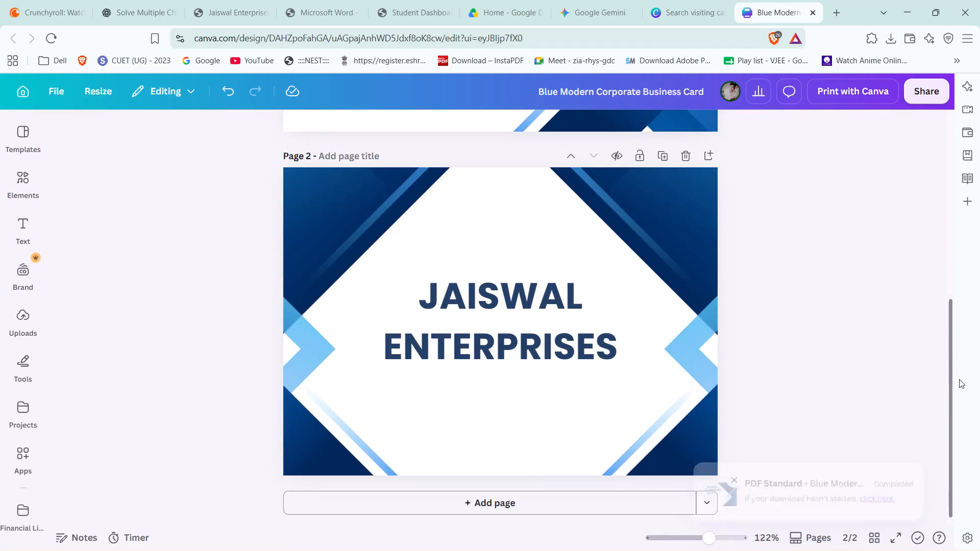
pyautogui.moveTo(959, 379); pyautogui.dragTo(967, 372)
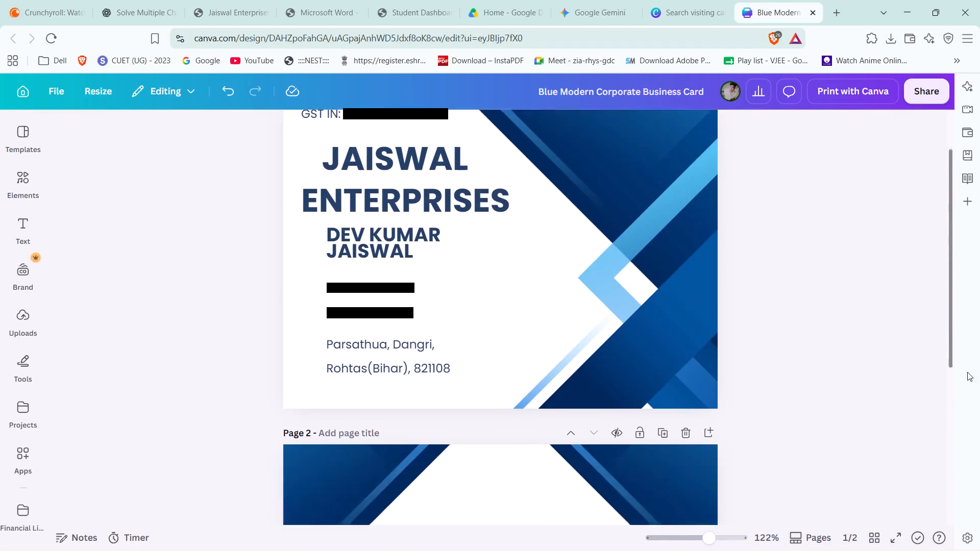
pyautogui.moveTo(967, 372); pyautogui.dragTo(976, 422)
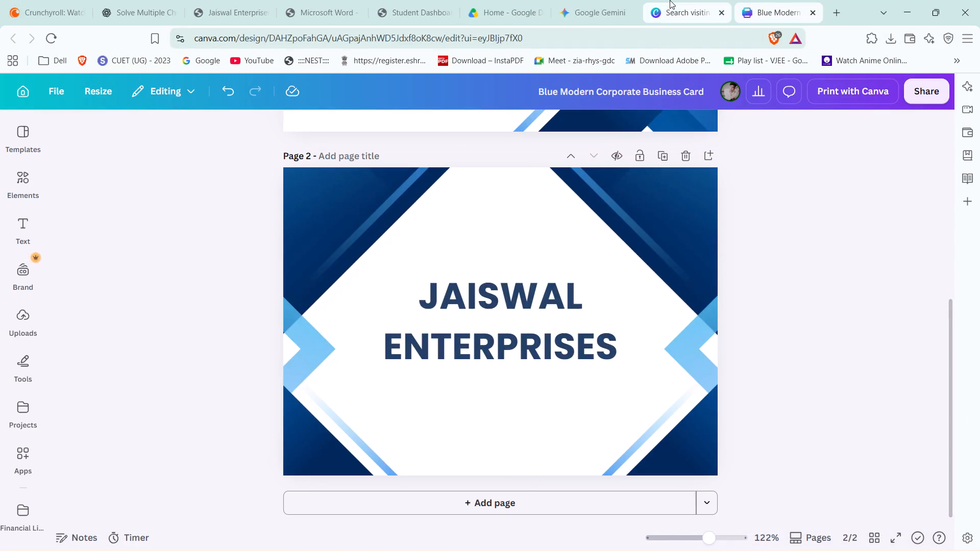